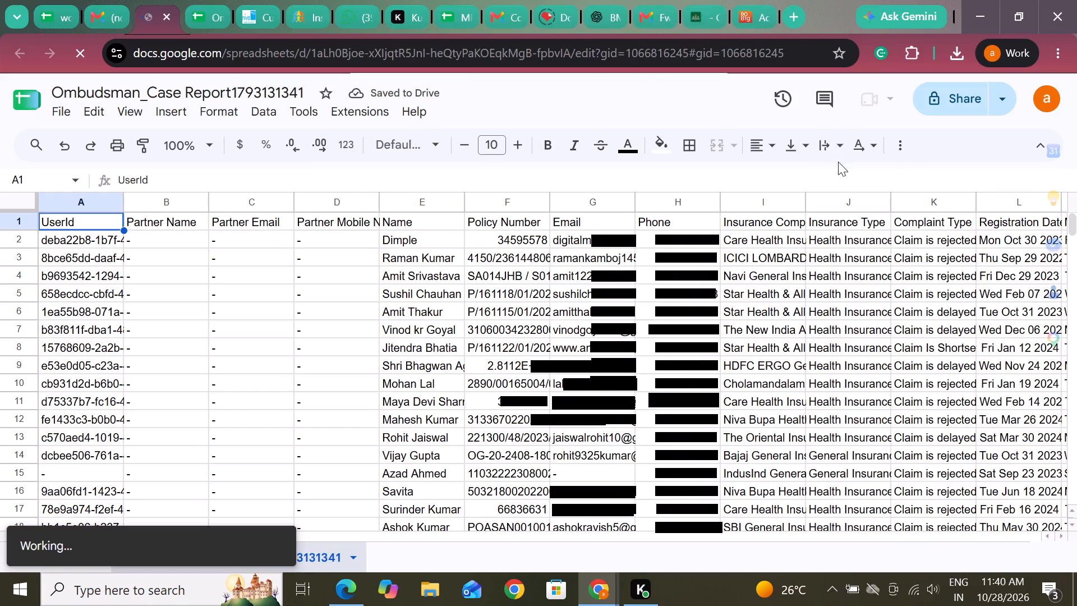
Create a filter on the header row of the Ombudsman_Case Report sheet.
{"action": "left_click", "coordinate": [899, 151]}
{"action": "left_click", "coordinate": [840, 181]}
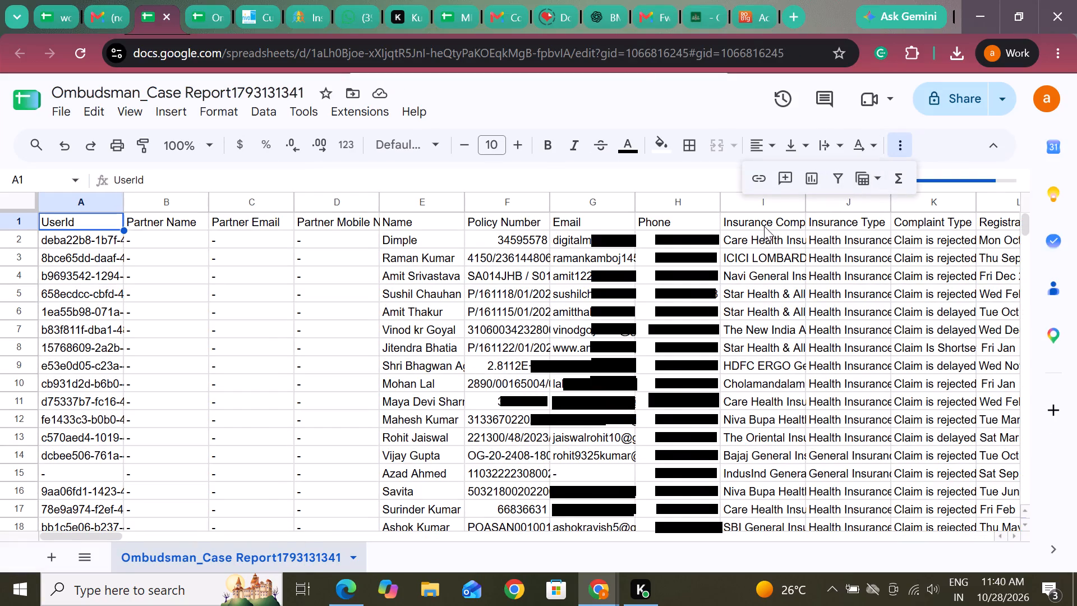
Clear all selected values in the filter of column AG, Form 6A Pushed Date(Status History).
{"action": "scroll", "coordinate": [764, 226], "scroll_direction": "left", "scroll_amount": 8}
{"action": "left_click", "coordinate": [795, 235]}
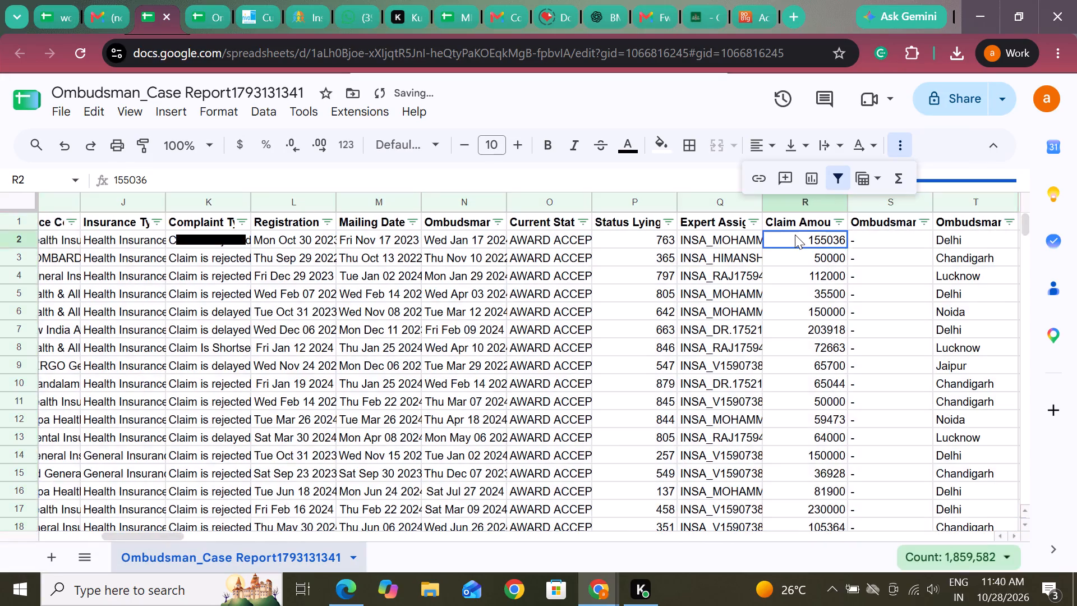
{"action": "scroll", "coordinate": [795, 235], "scroll_direction": "left", "scroll_amount": 1}
{"action": "scroll", "coordinate": [865, 235], "scroll_direction": "left", "scroll_amount": 2}
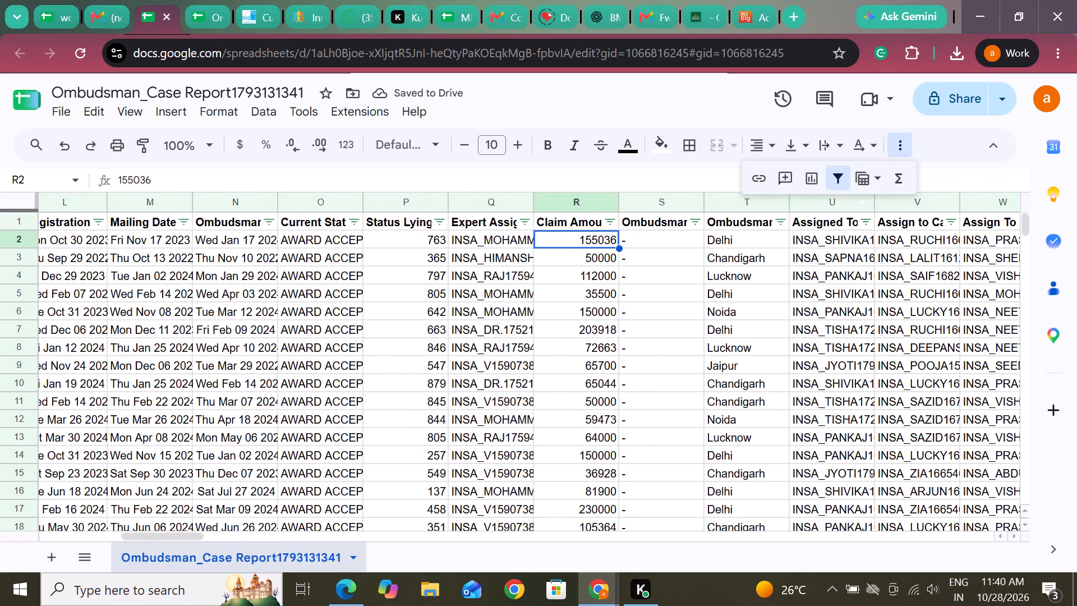
{"action": "scroll", "coordinate": [844, 209], "scroll_direction": "left", "scroll_amount": 5}
{"action": "left_click", "coordinate": [844, 245]}
{"action": "scroll", "coordinate": [844, 245], "scroll_direction": "left", "scroll_amount": 6}
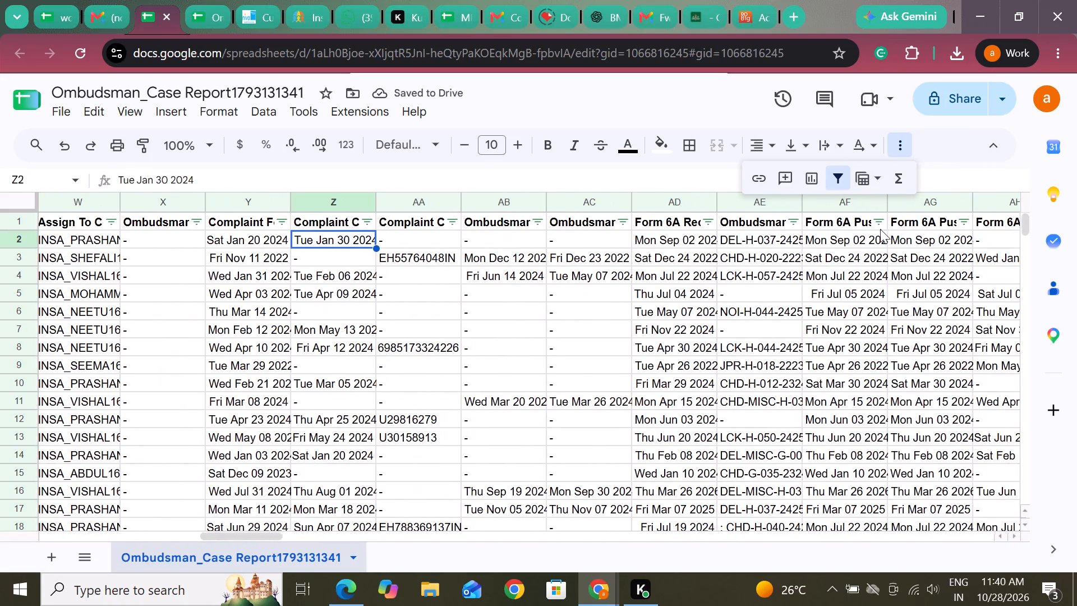
{"action": "scroll", "coordinate": [880, 229], "scroll_direction": "left", "scroll_amount": 4}
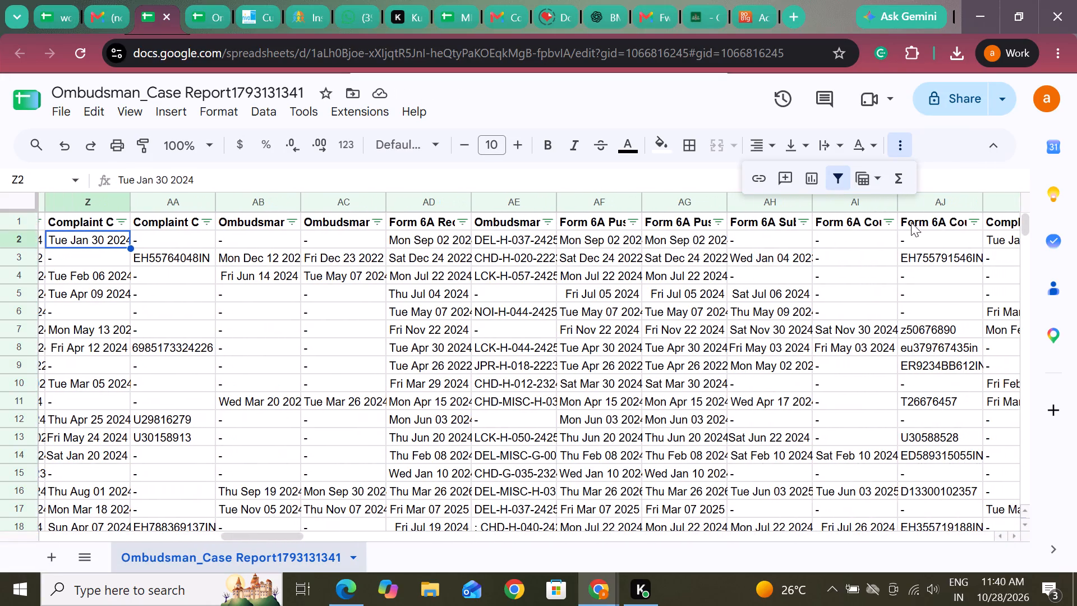
{"action": "left_click", "coordinate": [924, 223]}
{"action": "left_click", "coordinate": [770, 226]}
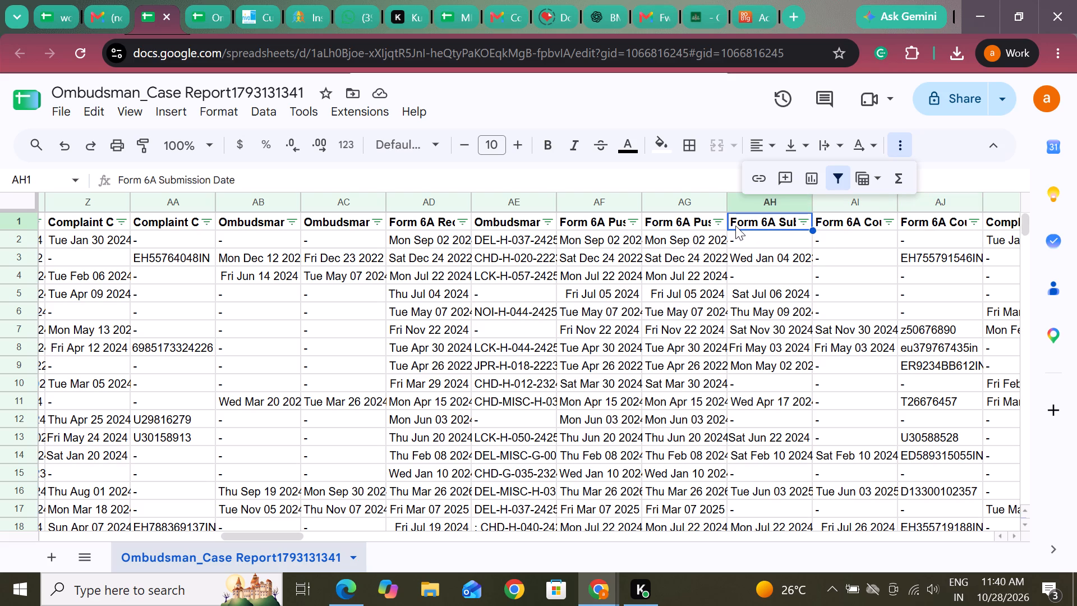
{"action": "left_click", "coordinate": [685, 223]}
{"action": "left_click", "coordinate": [722, 223]}
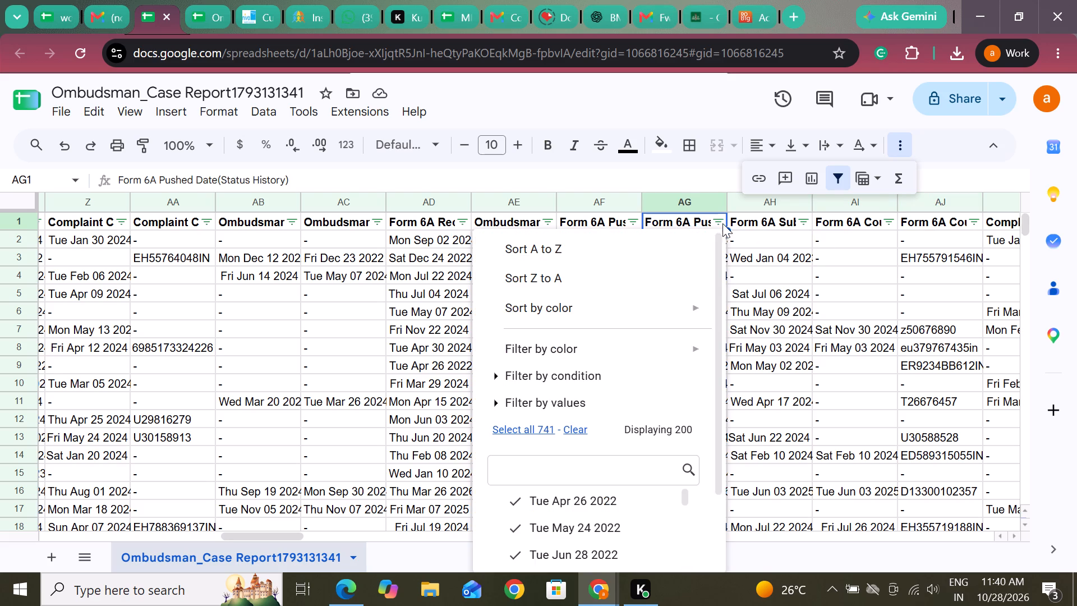
{"action": "left_click", "coordinate": [570, 422]}
Load the remaining dates in the Form 6A Pushed Date filter's value list until the full list is available.
{"action": "scroll", "coordinate": [653, 479], "scroll_direction": "down", "scroll_amount": 16}
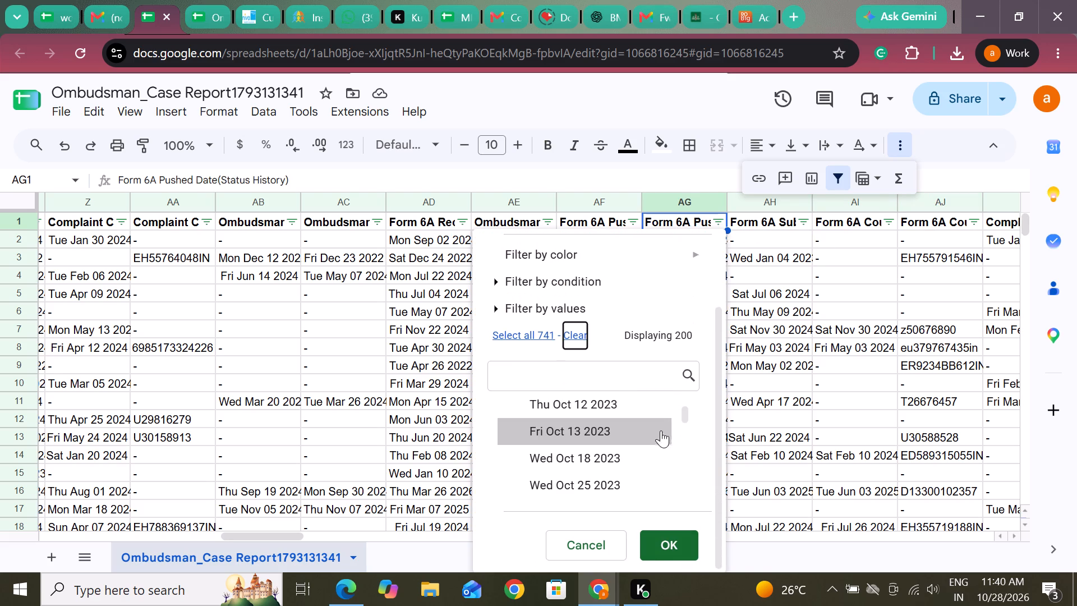
{"action": "left_click_drag", "start_coordinate": [682, 419], "coordinate": [610, 518]}
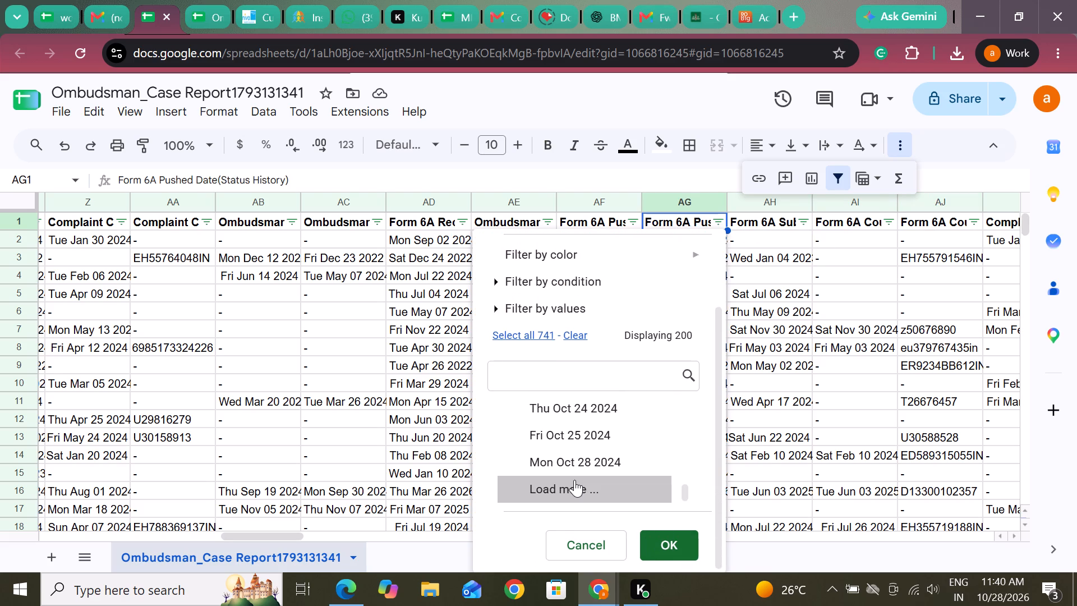
{"action": "left_click", "coordinate": [574, 480]}
{"action": "left_click_drag", "start_coordinate": [690, 446], "coordinate": [662, 524]}
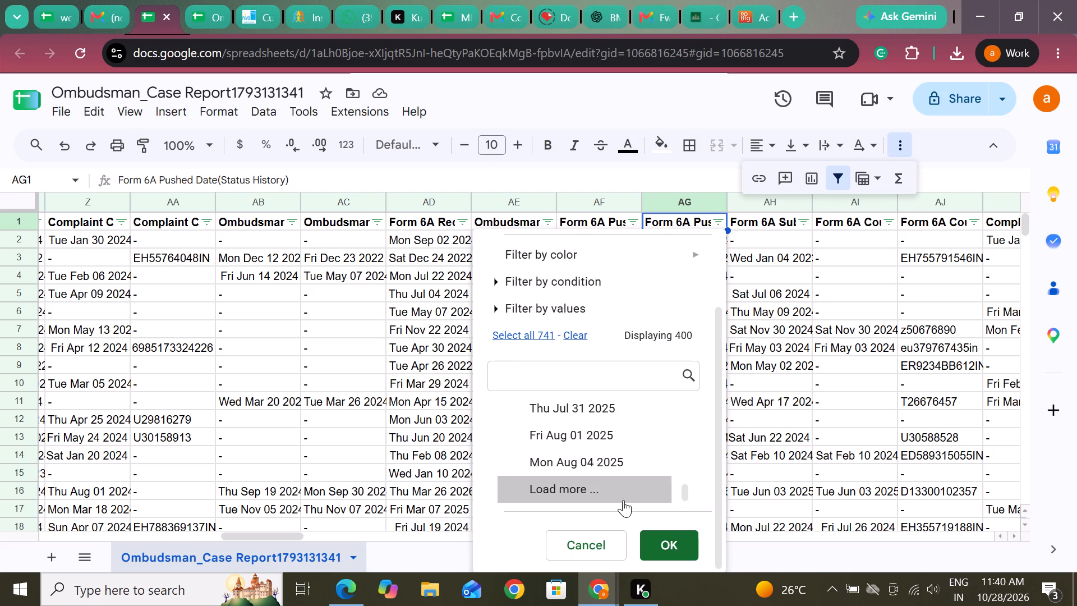
{"action": "left_click", "coordinate": [619, 493]}
{"action": "left_click_drag", "start_coordinate": [685, 467], "coordinate": [664, 515]}
{"action": "left_click", "coordinate": [613, 489]}
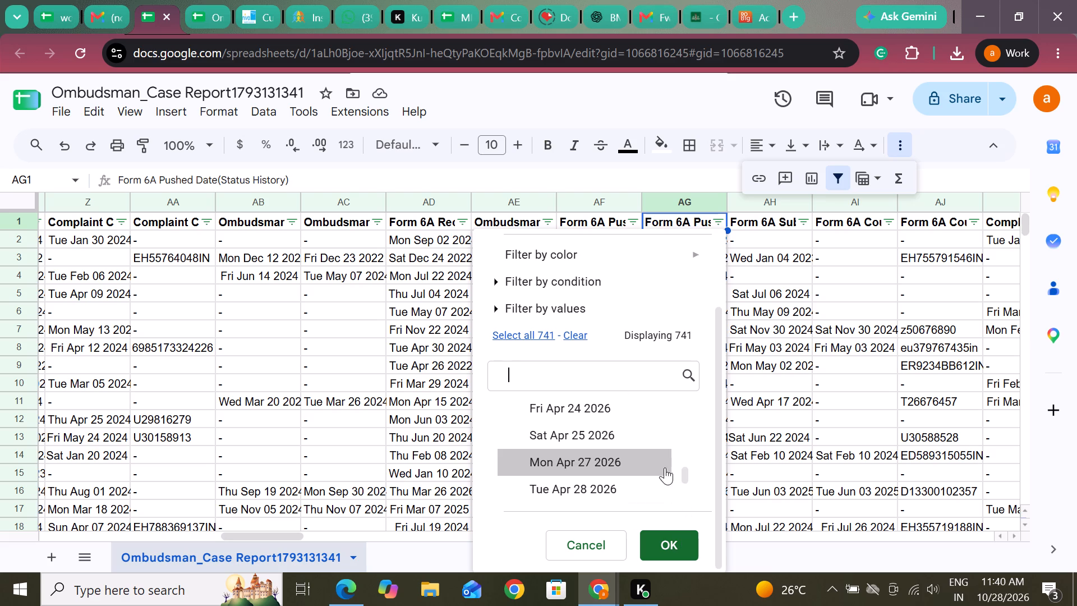
Include the listed Form 6A Pushed dates from Tue Oct 27 2026 back to Wed Oct 21 2026, leaving out the blank dash.
{"action": "left_click_drag", "start_coordinate": [684, 476], "coordinate": [639, 518]}
{"action": "left_click_drag", "start_coordinate": [596, 460], "coordinate": [593, 454]}
{"action": "left_click", "coordinate": [573, 430]}
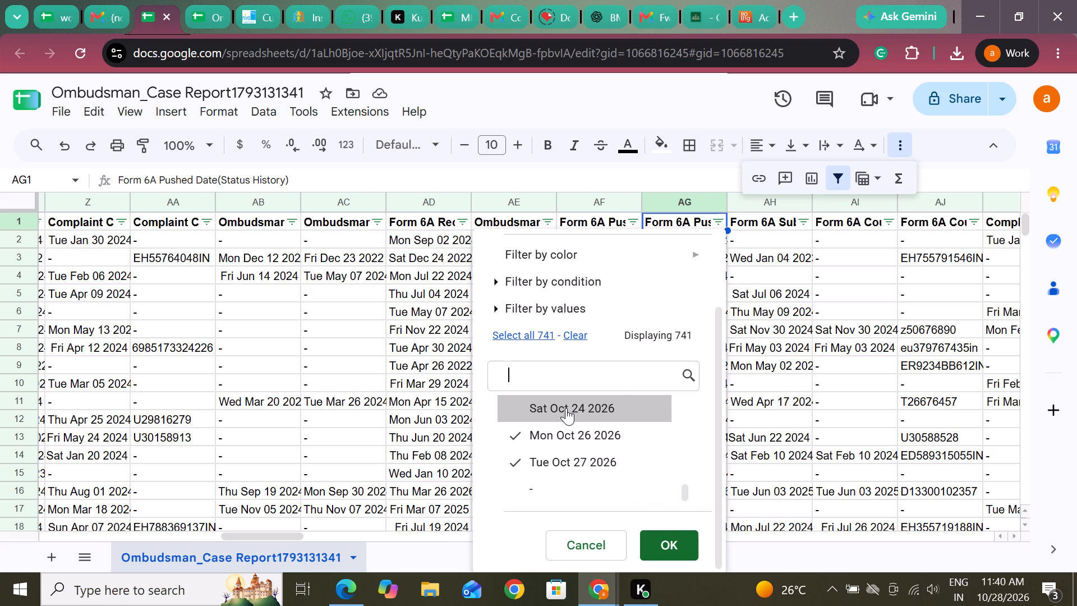
{"action": "left_click", "coordinate": [566, 408]}
{"action": "scroll", "coordinate": [560, 434], "scroll_direction": "up", "scroll_amount": 1}
{"action": "left_click", "coordinate": [559, 424]}
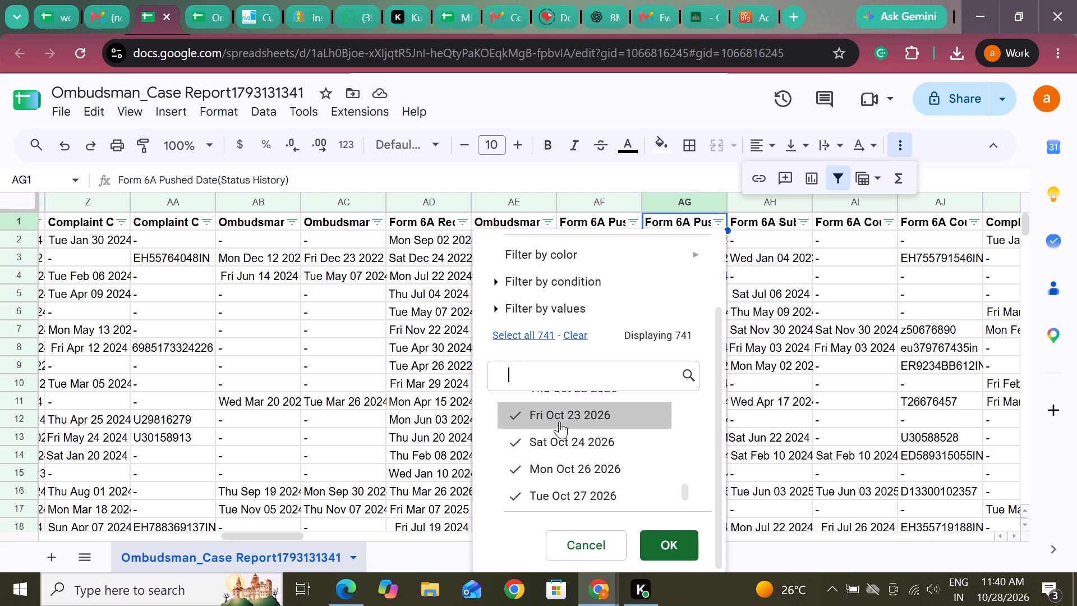
{"action": "scroll", "coordinate": [559, 421], "scroll_direction": "up", "scroll_amount": 2}
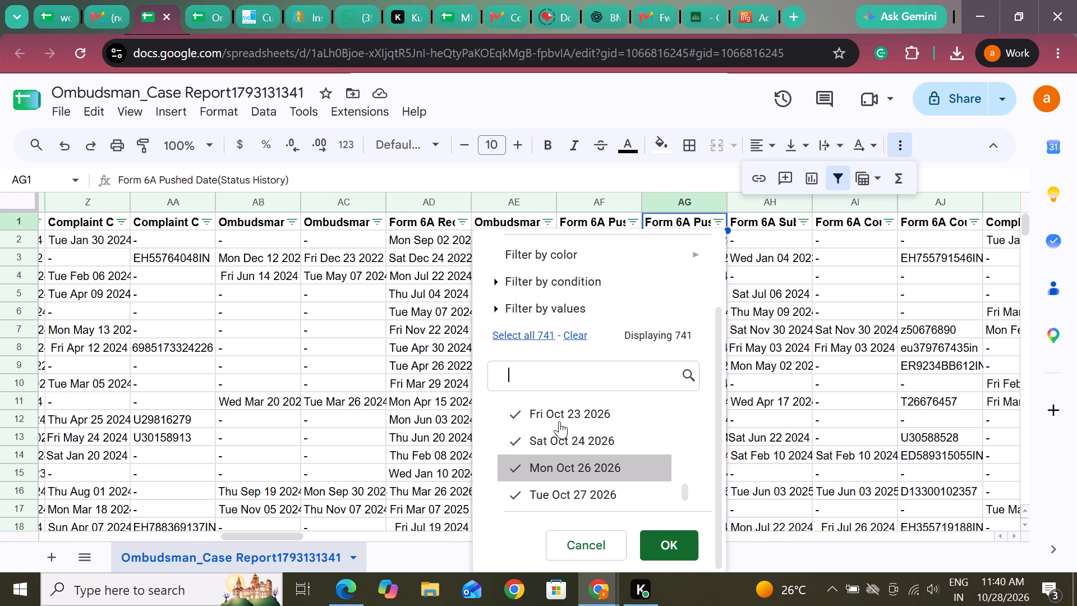
{"action": "scroll", "coordinate": [559, 421], "scroll_direction": "up", "scroll_amount": 1}
{"action": "left_click", "coordinate": [559, 418]}
{"action": "left_click", "coordinate": [559, 408]}
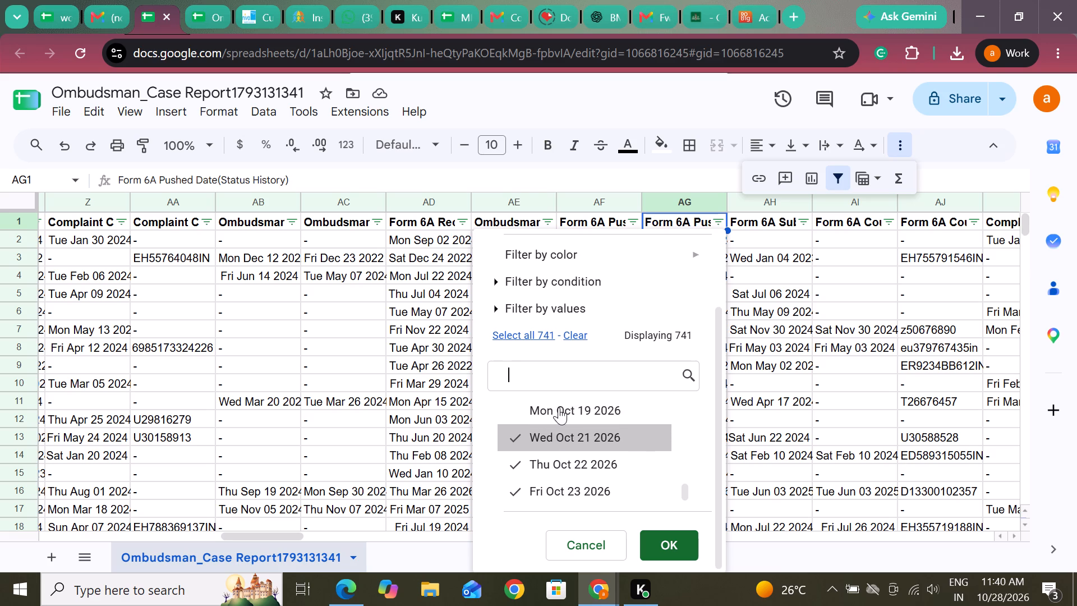
Include the listed Form 6A Pushed dates from Mon Oct 19 2026 back to Mon Oct 12 2026.
{"action": "scroll", "coordinate": [559, 407], "scroll_direction": "up", "scroll_amount": 1}
{"action": "left_click", "coordinate": [559, 407]}
{"action": "left_click", "coordinate": [559, 400]}
{"action": "scroll", "coordinate": [564, 428], "scroll_direction": "up", "scroll_amount": 2}
{"action": "left_click", "coordinate": [554, 429]}
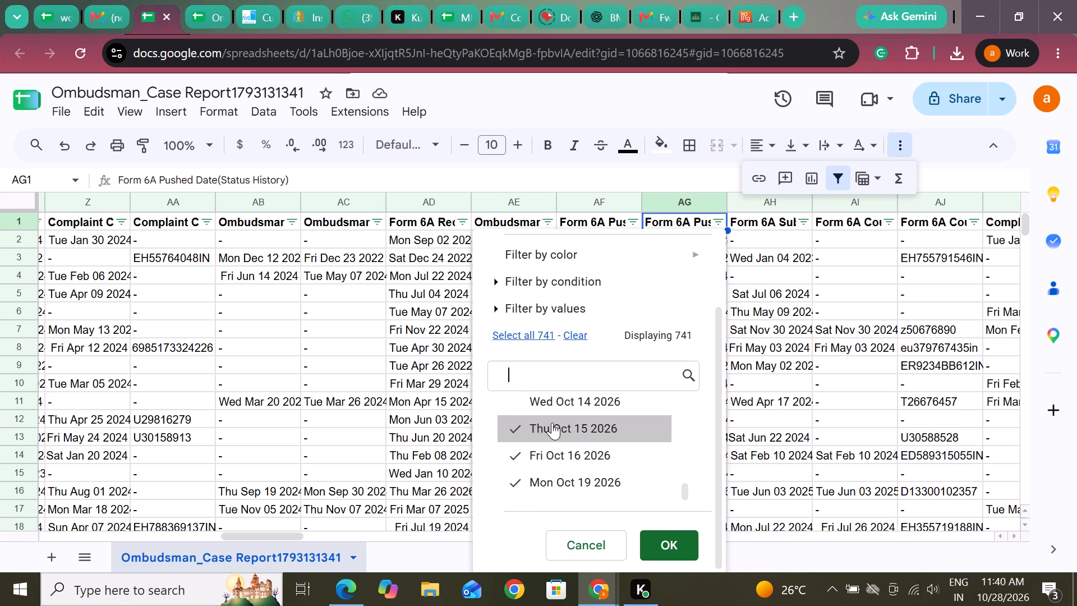
{"action": "scroll", "coordinate": [552, 423], "scroll_direction": "up", "scroll_amount": 1}
{"action": "left_click", "coordinate": [552, 415]}
{"action": "left_click", "coordinate": [553, 415]}
{"action": "left_click", "coordinate": [557, 441]}
Include the listed Form 6A Pushed dates from Sat Oct 10 2026 back to Thu Oct 01 2026.
{"action": "scroll", "coordinate": [556, 429], "scroll_direction": "up", "scroll_amount": 1}
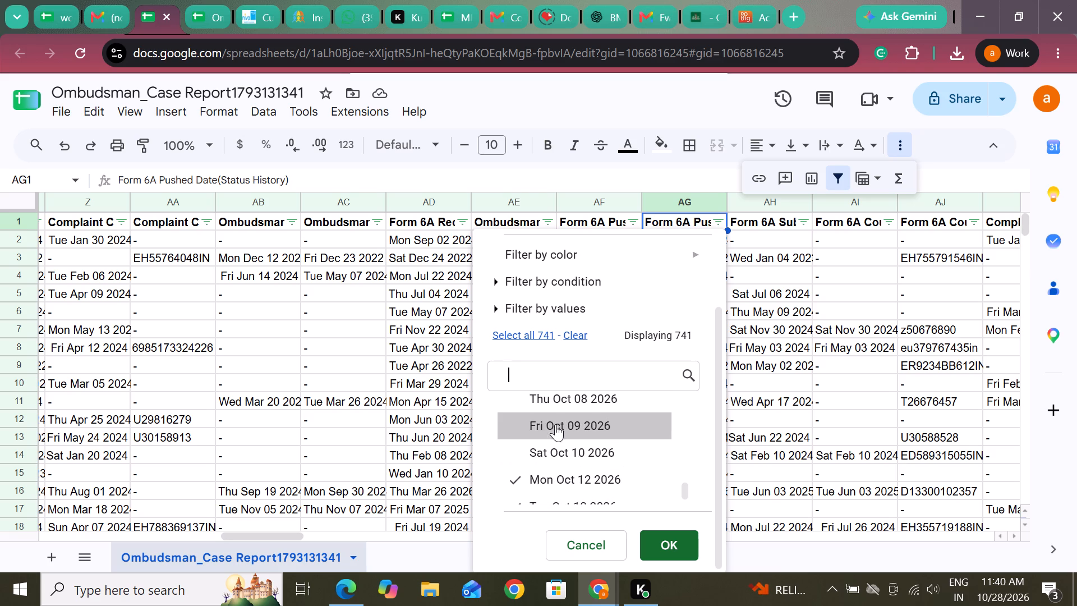
{"action": "left_click", "coordinate": [555, 424]}
{"action": "scroll", "coordinate": [553, 434], "scroll_direction": "up", "scroll_amount": 1}
{"action": "left_click", "coordinate": [553, 440]}
{"action": "scroll", "coordinate": [552, 397], "scroll_direction": "up", "scroll_amount": 1}
{"action": "left_click", "coordinate": [552, 397]}
{"action": "left_click", "coordinate": [547, 423]}
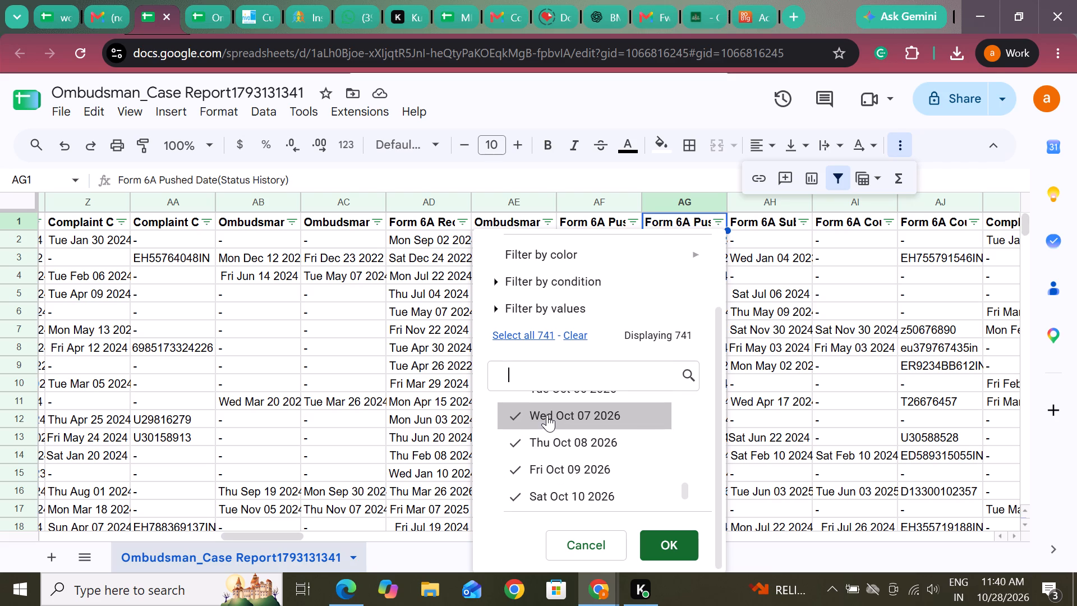
{"action": "scroll", "coordinate": [547, 413], "scroll_direction": "up", "scroll_amount": 1}
{"action": "left_click", "coordinate": [547, 412]}
{"action": "left_click", "coordinate": [550, 429]}
{"action": "left_click", "coordinate": [550, 409]}
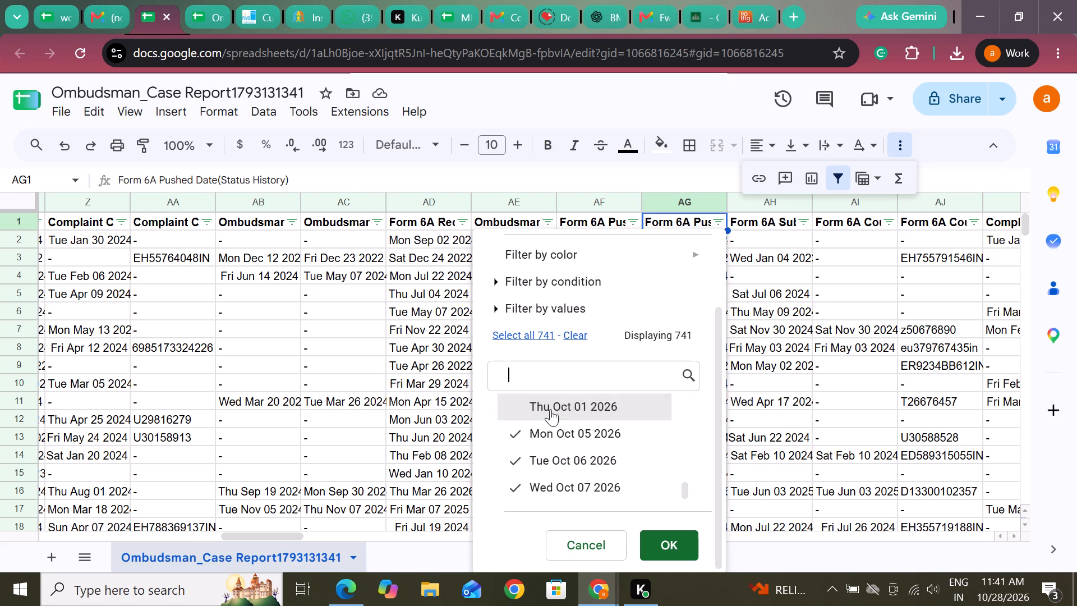
Include Wed Sep 30 2026 and Tue Sep 29 2026, check the selected dates, and apply the Form 6A Pushed Date filter.
{"action": "scroll", "coordinate": [551, 410], "scroll_direction": "up", "scroll_amount": 1}
{"action": "left_click", "coordinate": [565, 389]}
{"action": "scroll", "coordinate": [564, 398], "scroll_direction": "up", "scroll_amount": 1}
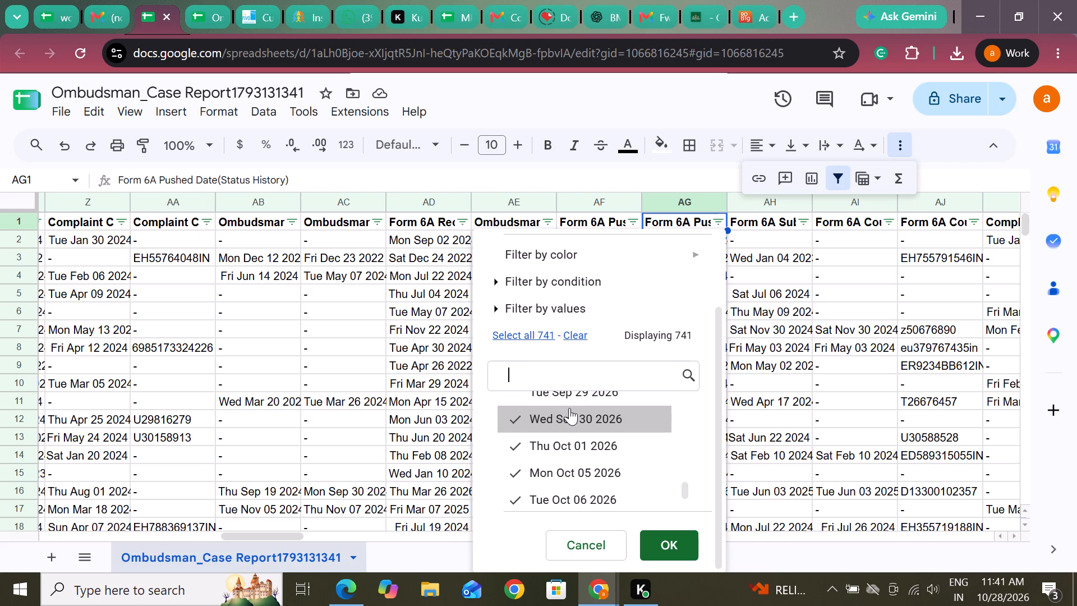
{"action": "scroll", "coordinate": [569, 408], "scroll_direction": "up", "scroll_amount": 2}
{"action": "left_click", "coordinate": [572, 406]}
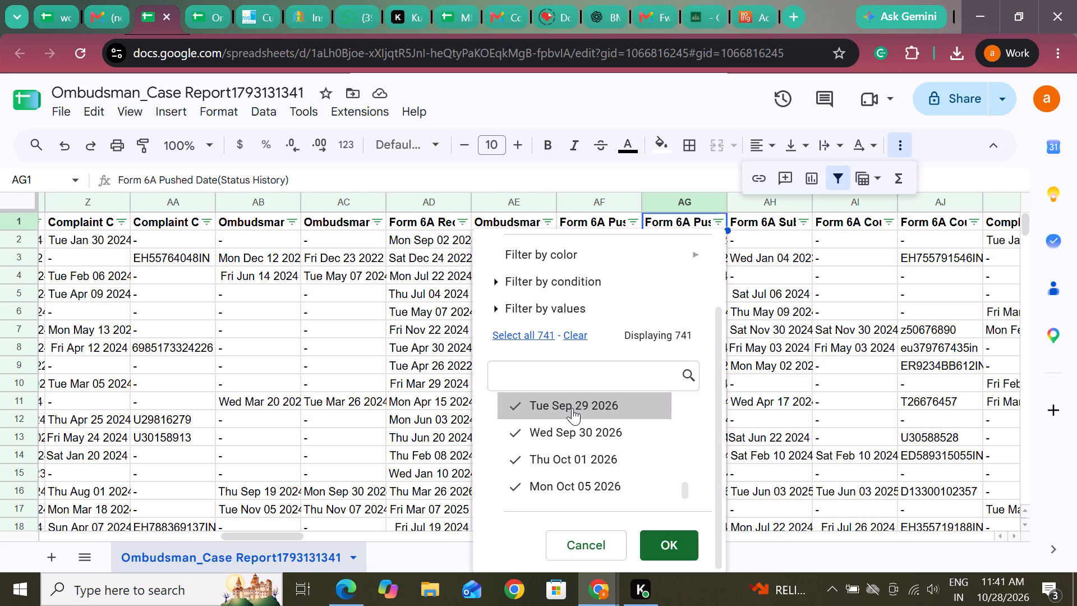
{"action": "scroll", "coordinate": [551, 452], "scroll_direction": "up", "scroll_amount": 2}
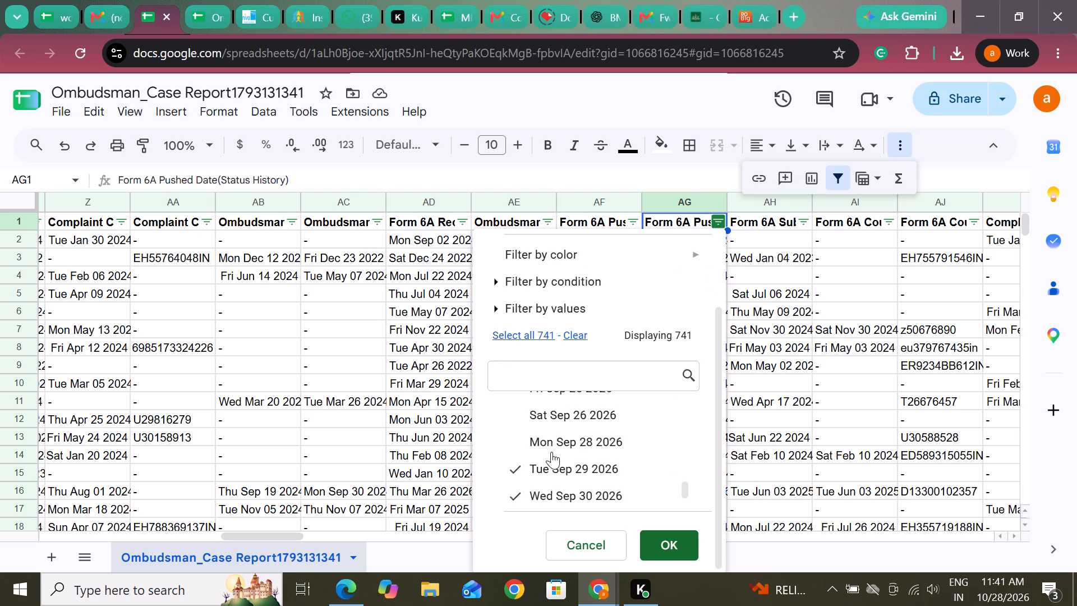
{"action": "scroll", "coordinate": [561, 357], "scroll_direction": "down", "scroll_amount": 2}
{"action": "scroll", "coordinate": [542, 434], "scroll_direction": "down", "scroll_amount": 9}
{"action": "scroll", "coordinate": [569, 373], "scroll_direction": "down", "scroll_amount": 2}
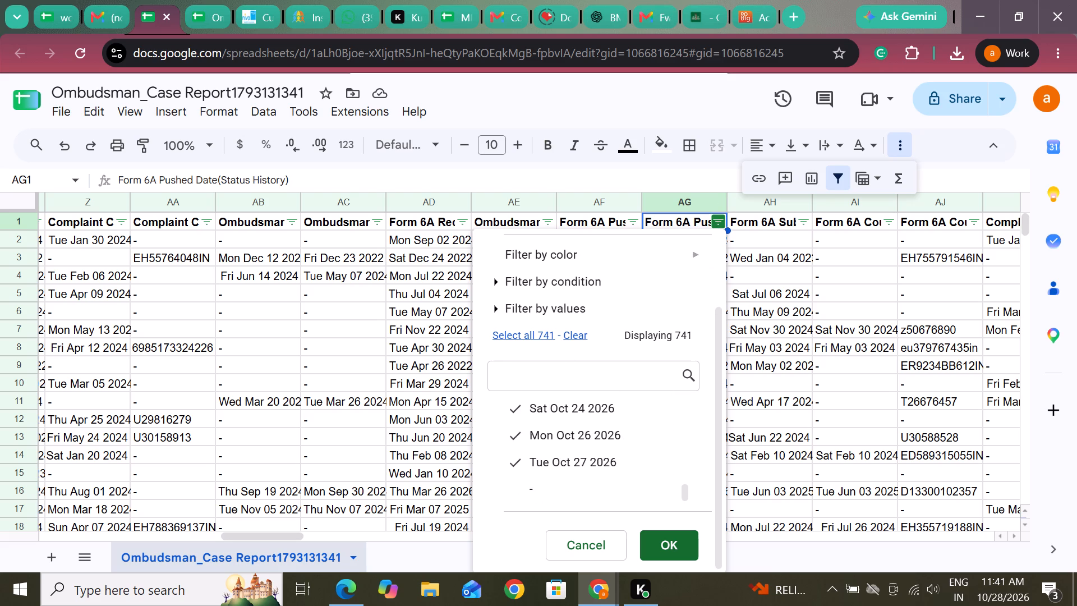
{"action": "scroll", "coordinate": [564, 386], "scroll_direction": "down", "scroll_amount": 4}
{"action": "left_click", "coordinate": [643, 541]}
Select all filtered entries in the Current Status column below the header to count them.
{"action": "scroll", "coordinate": [473, 250], "scroll_direction": "right", "scroll_amount": 6}
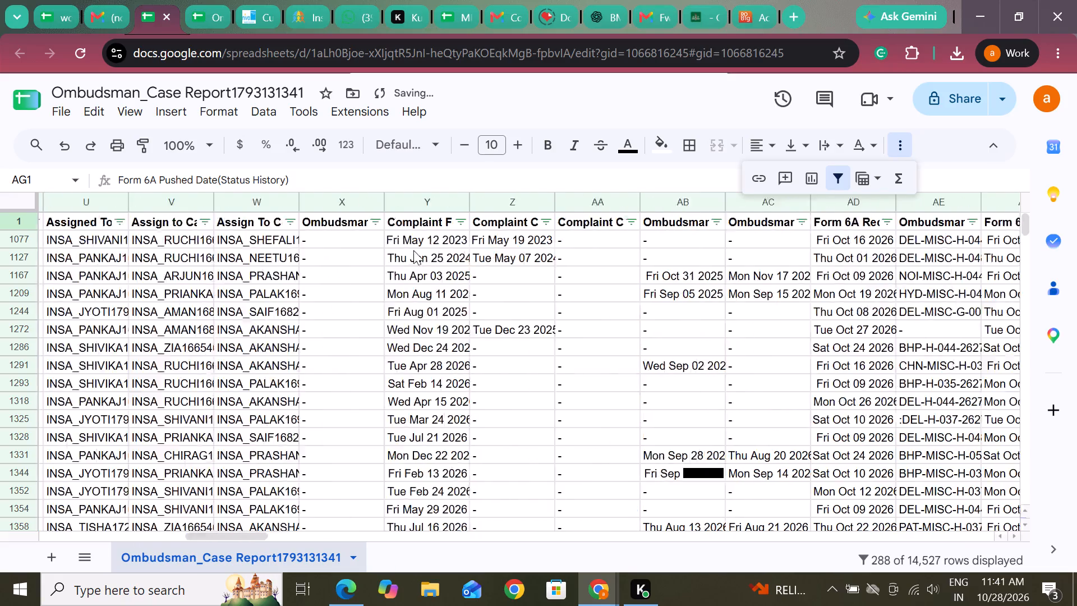
{"action": "scroll", "coordinate": [400, 250], "scroll_direction": "right", "scroll_amount": 2}
{"action": "left_click", "coordinate": [400, 241]}
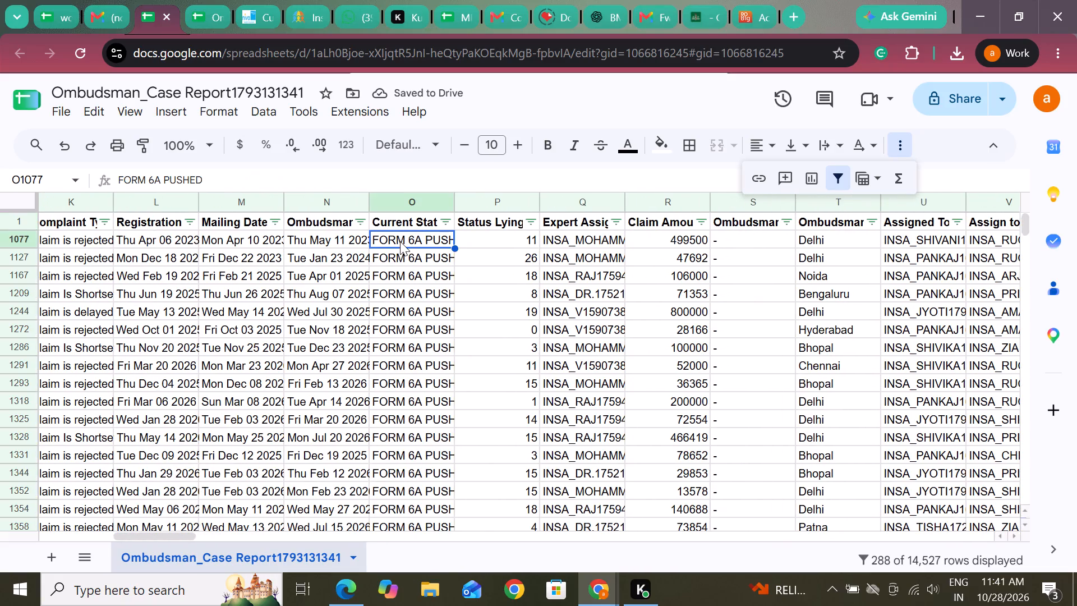
{"action": "key", "text": "ctrl+shift+Down"}
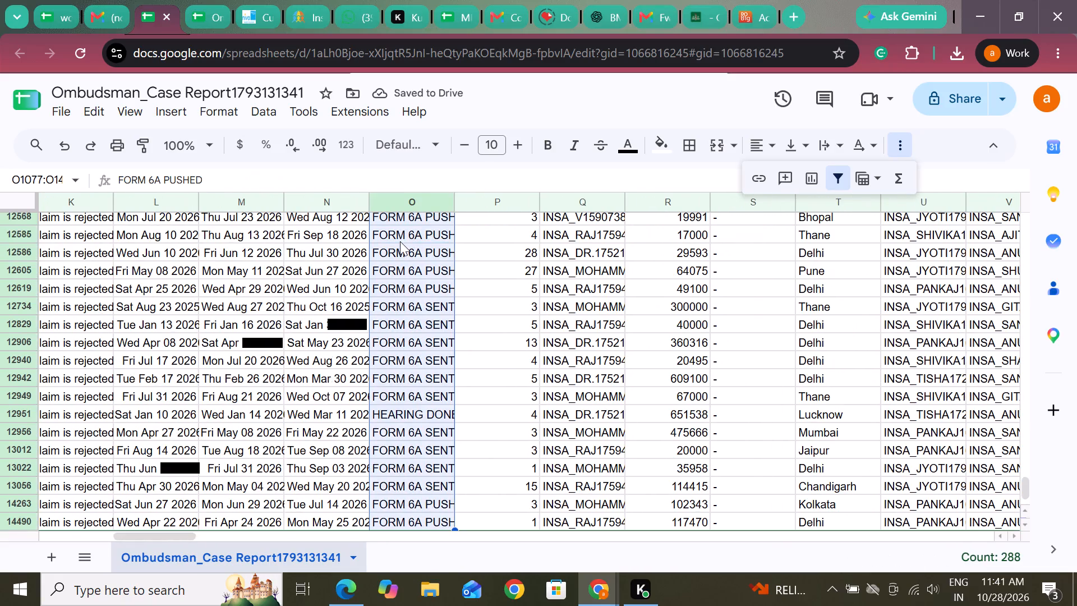
Exclude FORM 6A PUSHED from the Current Status filter, keeping FORM 6A SENT, HEARING DATE RECEIVED and HEARING DONE.
{"action": "scroll", "coordinate": [397, 236], "scroll_direction": "up", "scroll_amount": 9}
{"action": "scroll", "coordinate": [419, 277], "scroll_direction": "up", "scroll_amount": 8}
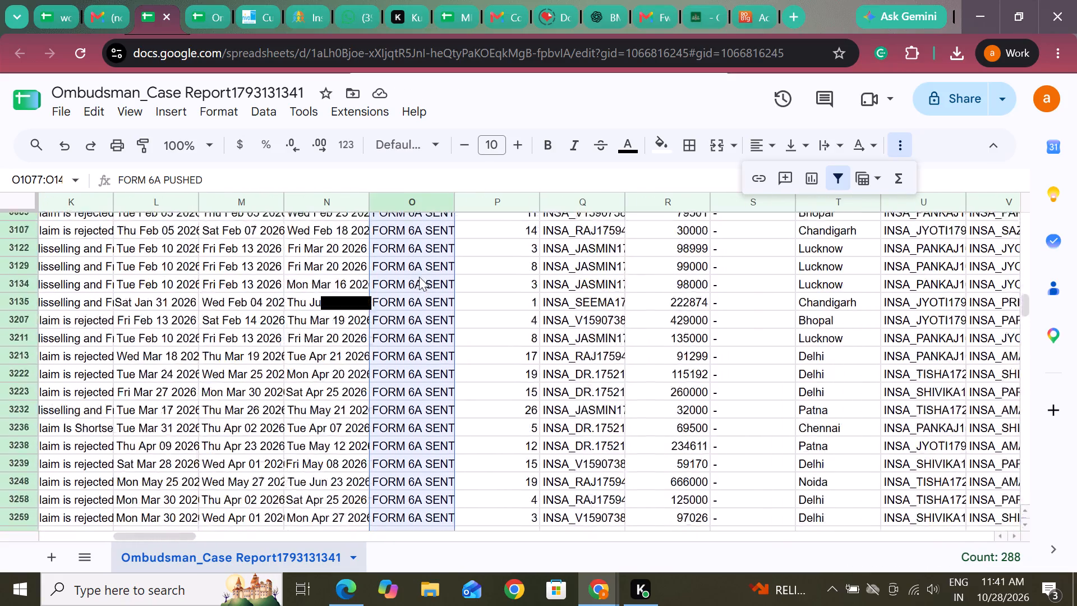
{"action": "scroll", "coordinate": [419, 277], "scroll_direction": "up", "scroll_amount": 10}
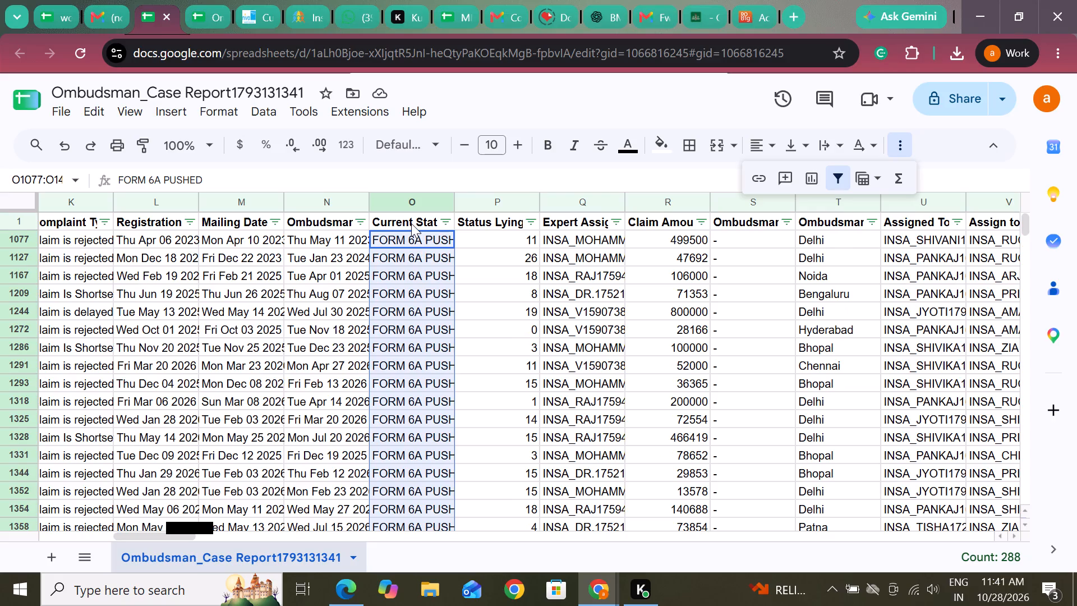
{"action": "left_click", "coordinate": [411, 223]}
{"action": "left_click", "coordinate": [441, 221]}
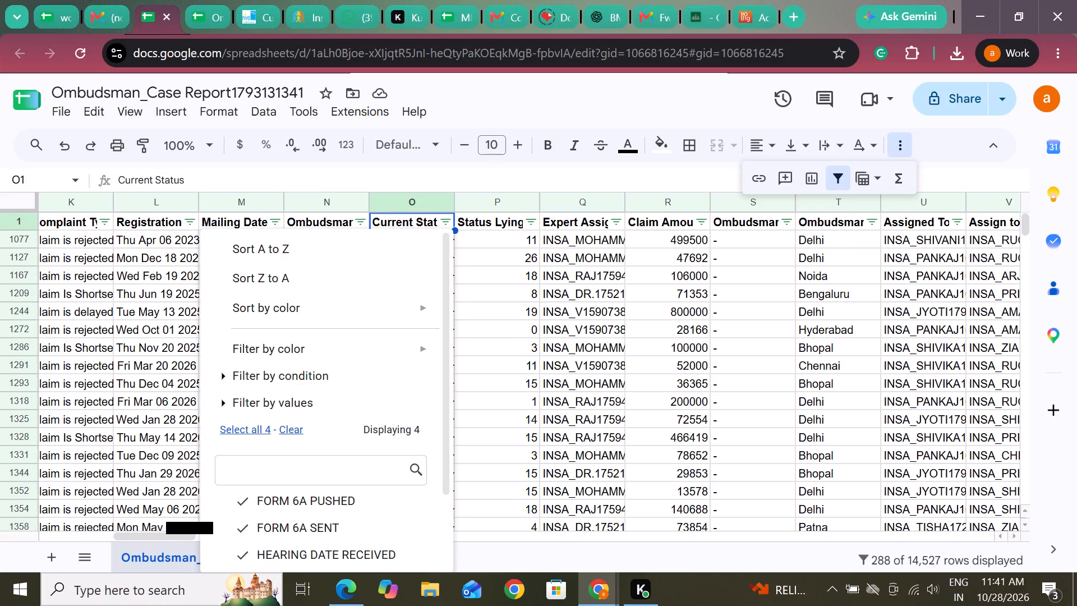
{"action": "left_click", "coordinate": [302, 499]}
{"action": "scroll", "coordinate": [304, 498], "scroll_direction": "down", "scroll_amount": 13}
{"action": "left_click", "coordinate": [389, 545]}
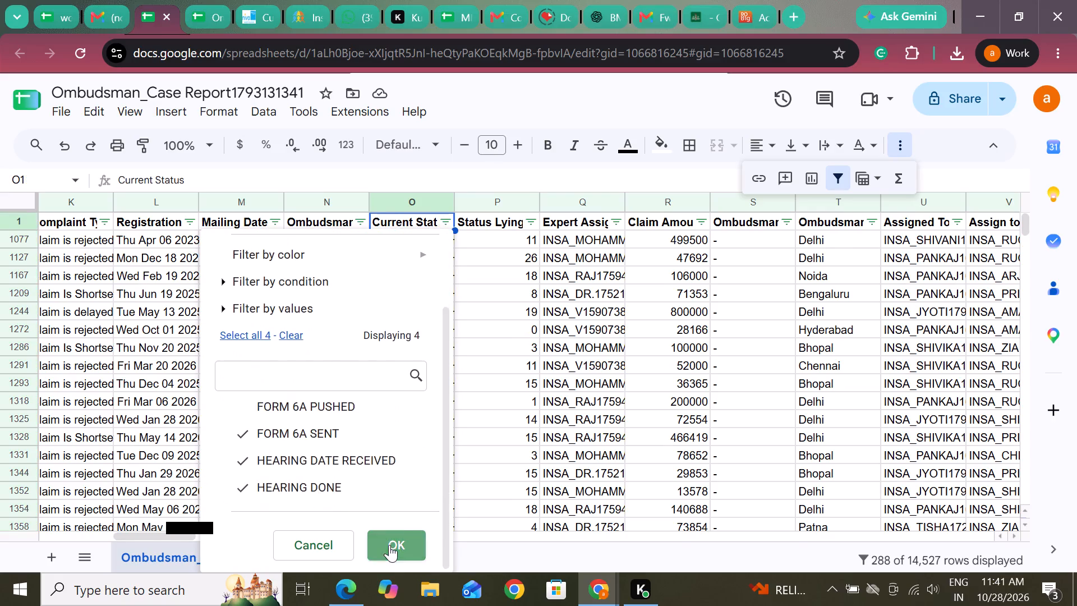
Select all remaining Current Status entries below the header to count the cases without FORM 6A PUSHED.
{"action": "left_click", "coordinate": [420, 247]}
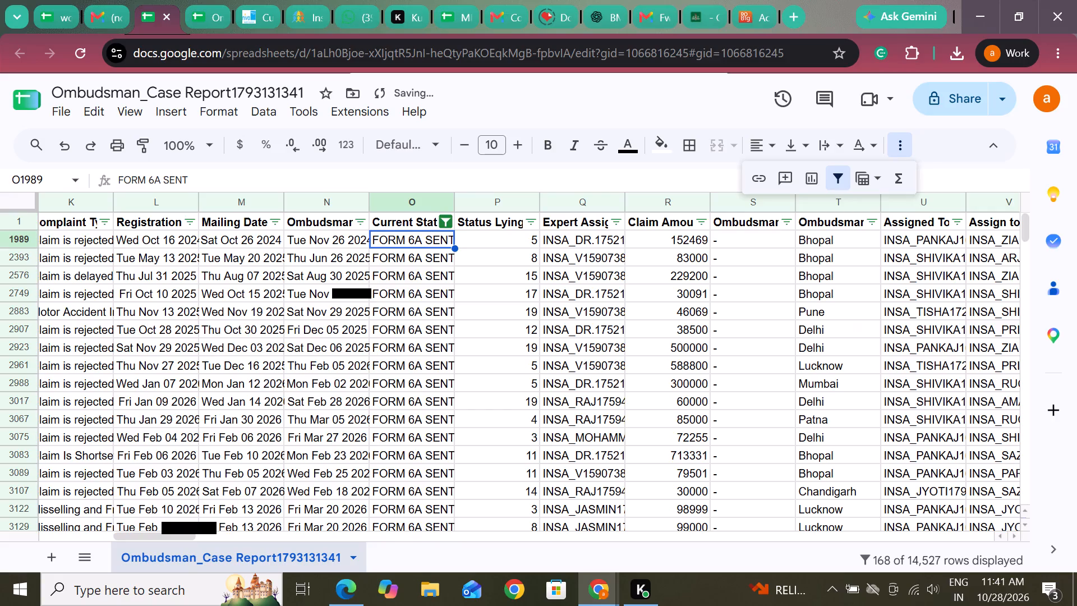
{"action": "key", "text": "ctrl+shift+Down"}
Include FORM 6A PUSHED in the Current Status filter again alongside the other three statuses.
{"action": "scroll", "coordinate": [420, 247], "scroll_direction": "up", "scroll_amount": 4}
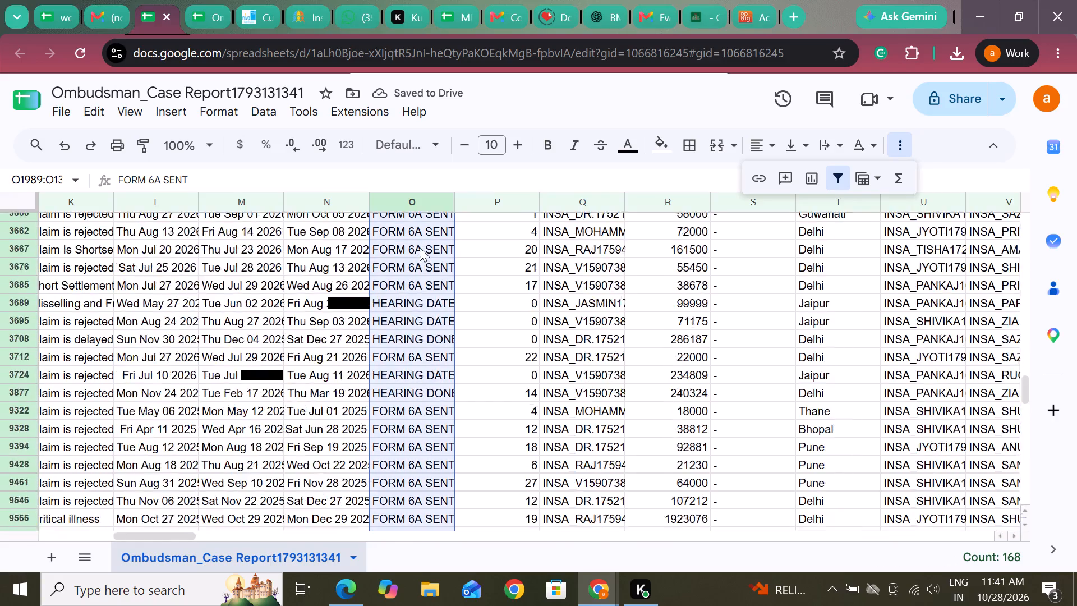
{"action": "scroll", "coordinate": [420, 247], "scroll_direction": "up", "scroll_amount": 9}
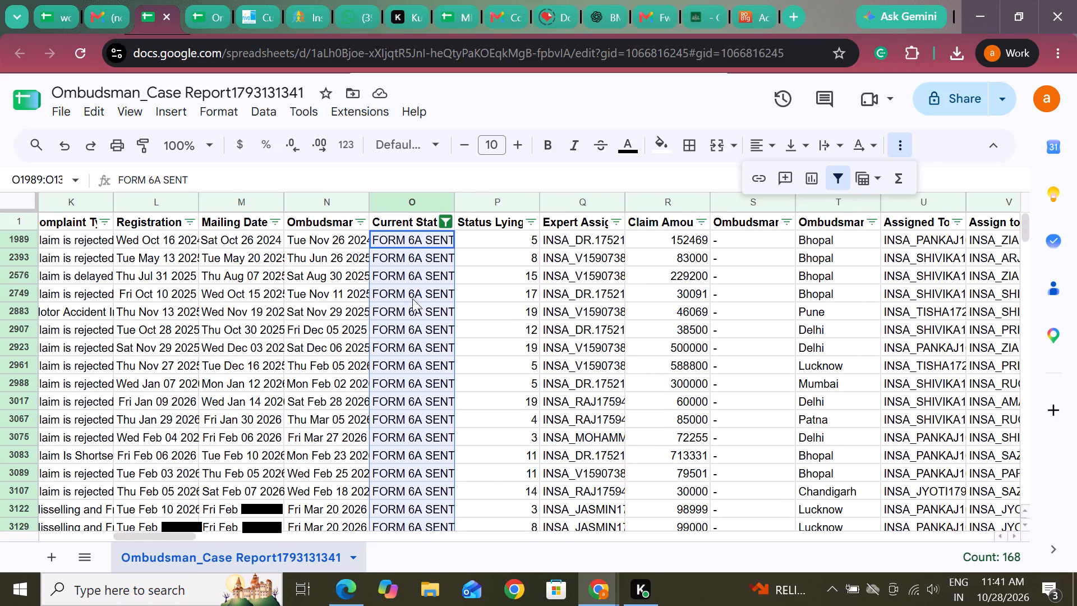
{"action": "left_click", "coordinate": [409, 222]}
{"action": "left_click", "coordinate": [444, 223]}
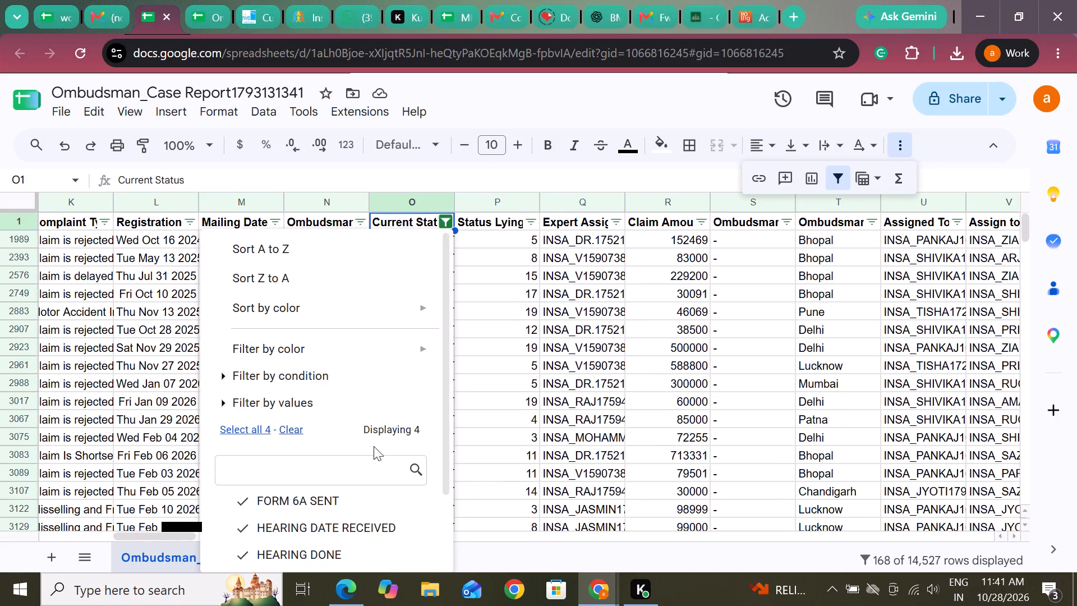
{"action": "scroll", "coordinate": [328, 518], "scroll_direction": "down", "scroll_amount": 6}
{"action": "left_click", "coordinate": [311, 493]}
{"action": "left_click", "coordinate": [401, 543]}
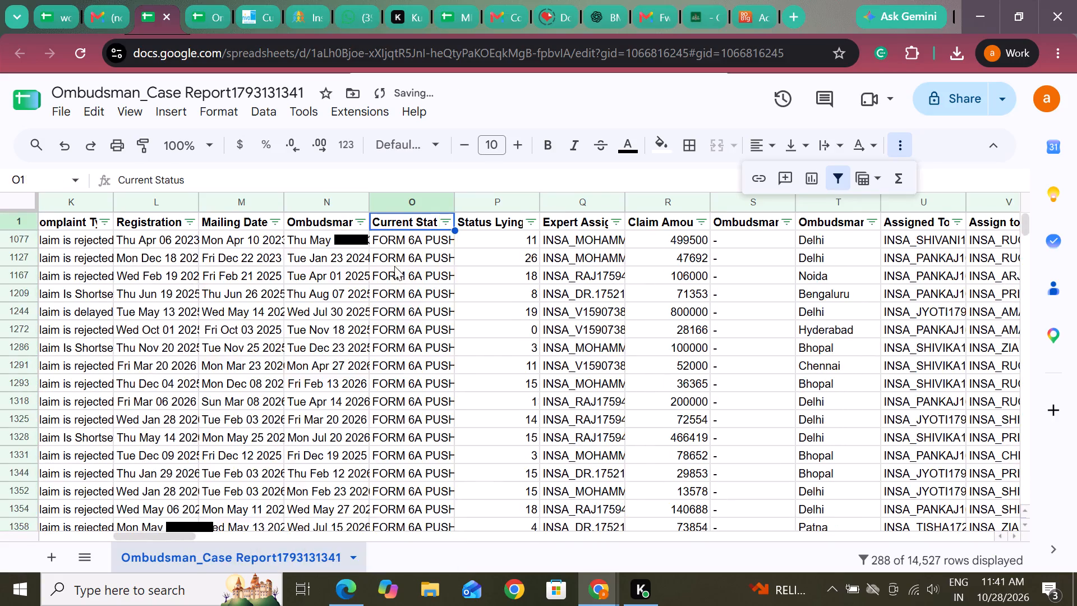
Select all filtered Current Status entries below the header to count the cases with all four statuses.
{"action": "left_click", "coordinate": [397, 238]}
{"action": "key", "text": "ctrl+shift+Down"}
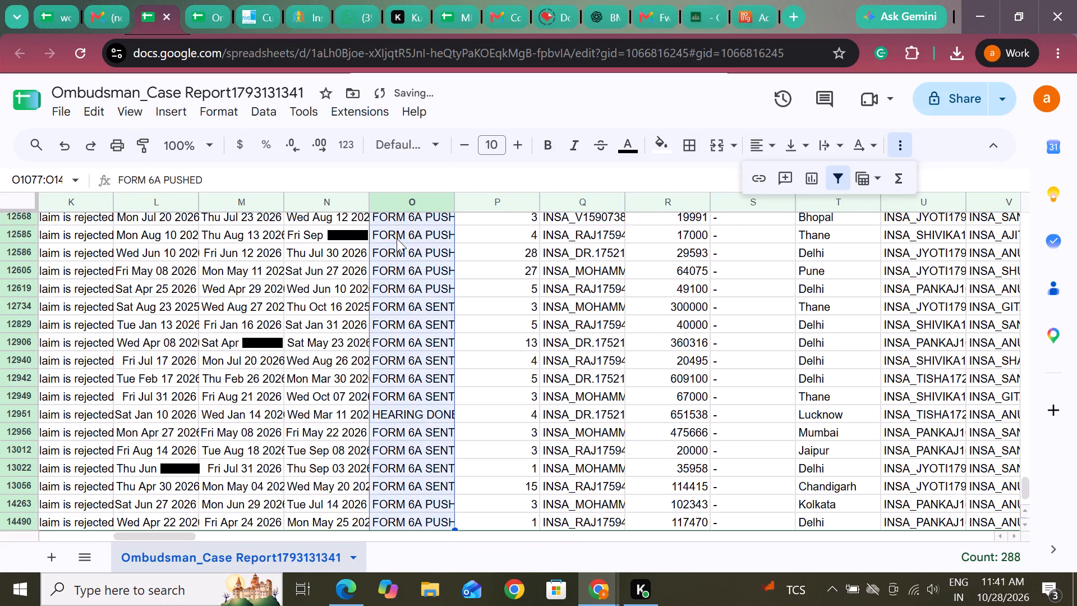
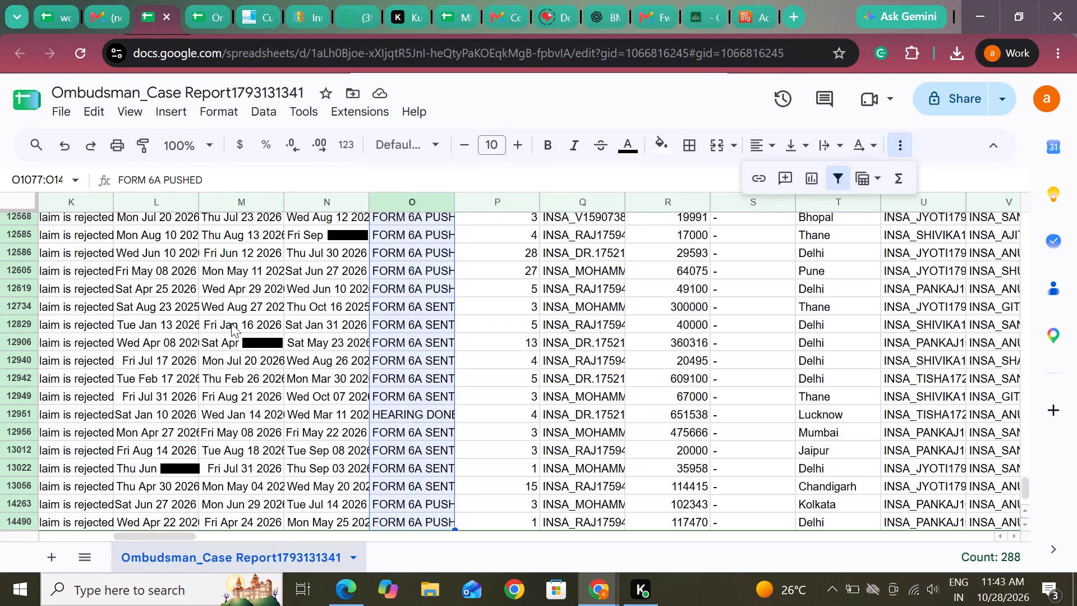
Filter the Current Status column to show only FORM 6A PUSHED cases.
{"action": "scroll", "coordinate": [340, 325], "scroll_direction": "up", "scroll_amount": 18}
{"action": "scroll", "coordinate": [381, 283], "scroll_direction": "up", "scroll_amount": 14}
{"action": "scroll", "coordinate": [388, 284], "scroll_direction": "up", "scroll_amount": 11}
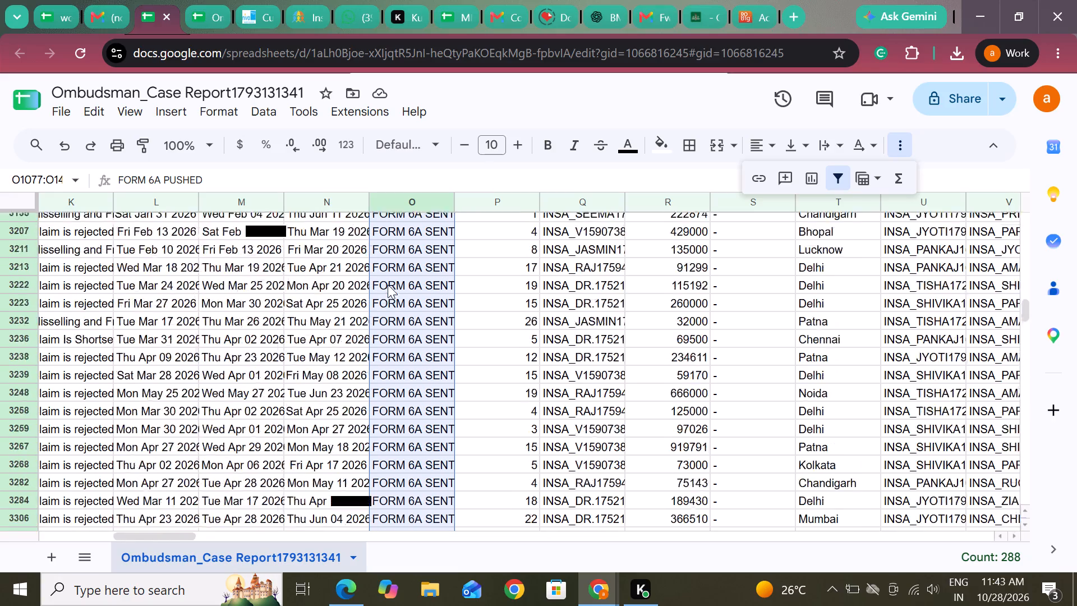
{"action": "scroll", "coordinate": [388, 284], "scroll_direction": "up", "scroll_amount": 4}
{"action": "left_click", "coordinate": [381, 223]}
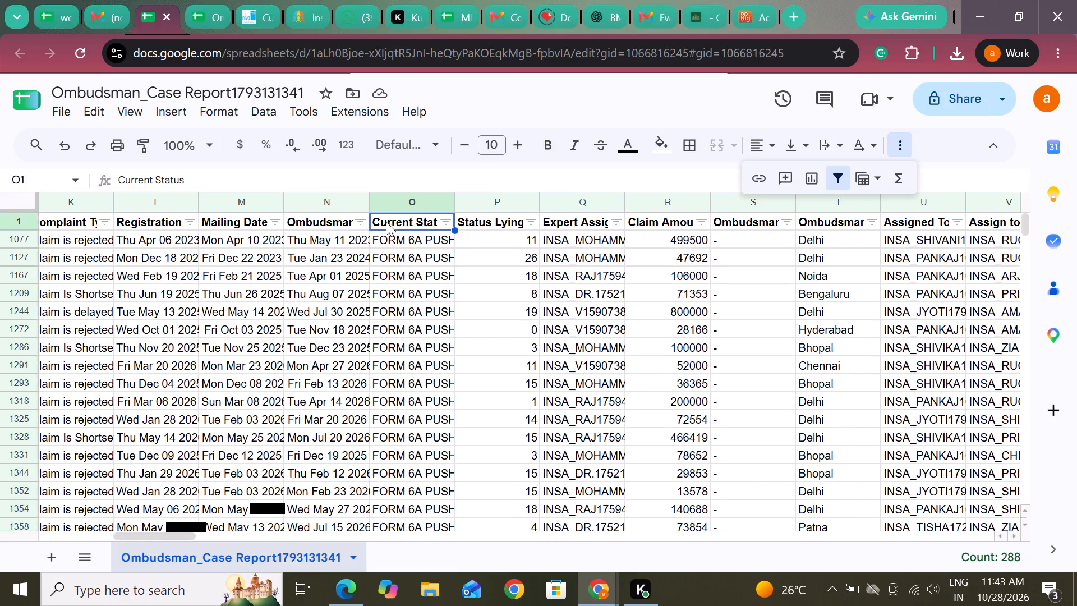
{"action": "left_click", "coordinate": [444, 220]}
{"action": "scroll", "coordinate": [374, 375], "scroll_direction": "down", "scroll_amount": 4}
{"action": "scroll", "coordinate": [308, 408], "scroll_direction": "down", "scroll_amount": 5}
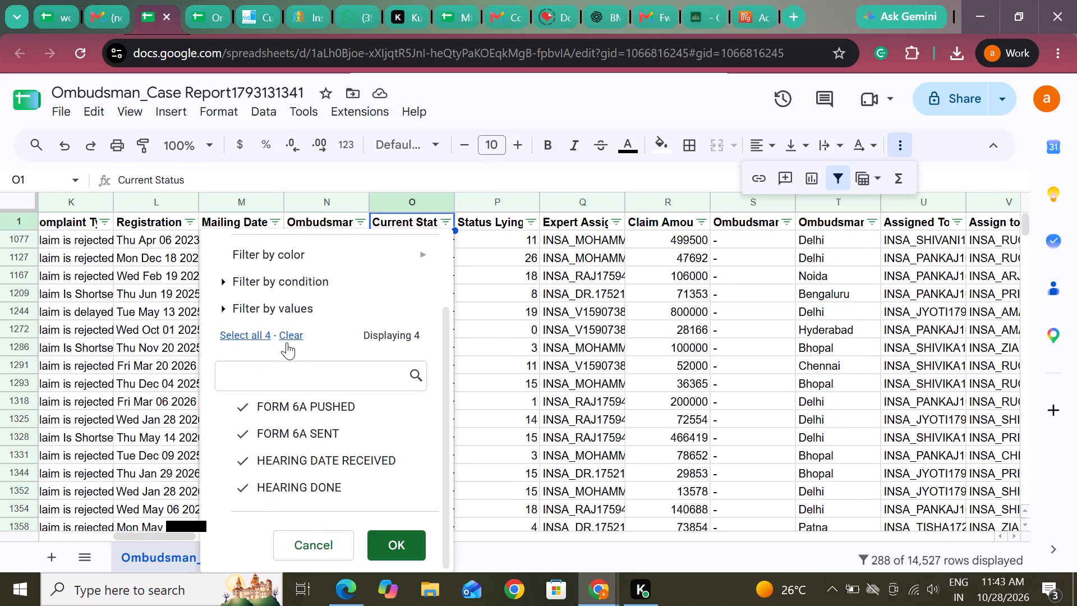
{"action": "left_click", "coordinate": [286, 338]}
{"action": "left_click", "coordinate": [291, 402]}
{"action": "scroll", "coordinate": [351, 443], "scroll_direction": "down", "scroll_amount": 7}
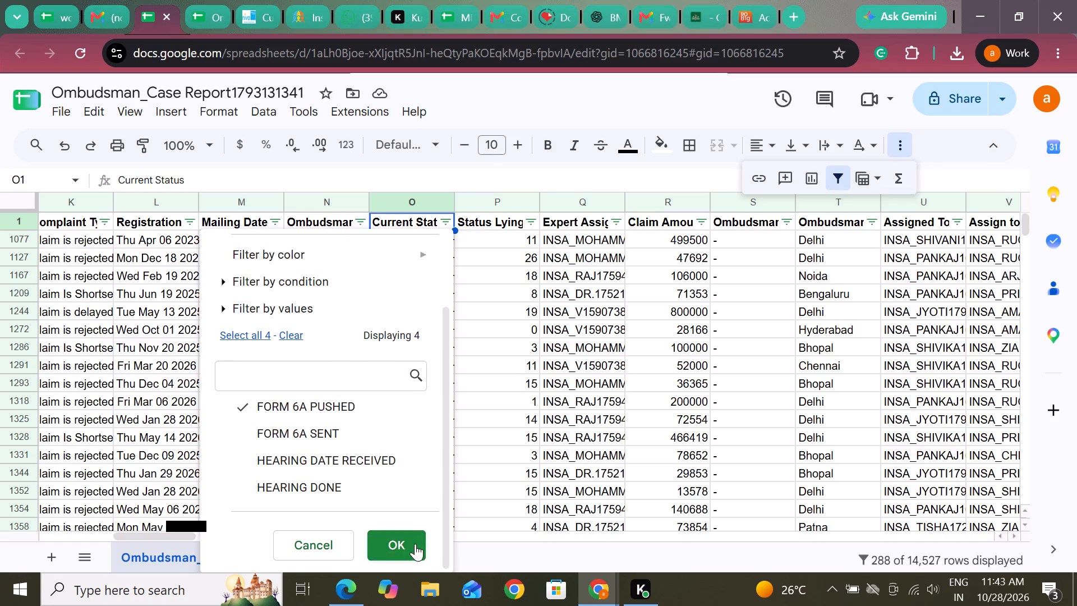
{"action": "left_click", "coordinate": [415, 544]}
Select all filtered Current Status entries below the header to count the FORM 6A PUSHED cases.
{"action": "left_click", "coordinate": [404, 242]}
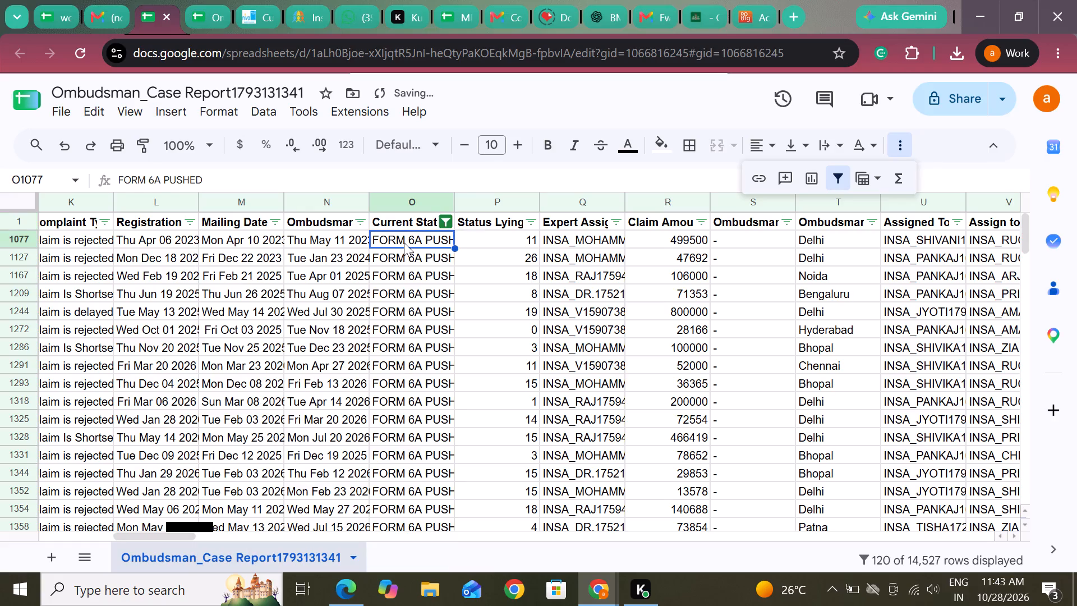
{"action": "key", "text": "ctrl+shift+Down"}
Select the Name entries from row 1077 down to row 8665 to count the FORM 6A PUSHED cases without partner details.
{"action": "scroll", "coordinate": [404, 242], "scroll_direction": "up", "scroll_amount": 4}
{"action": "scroll", "coordinate": [403, 256], "scroll_direction": "right", "scroll_amount": 9}
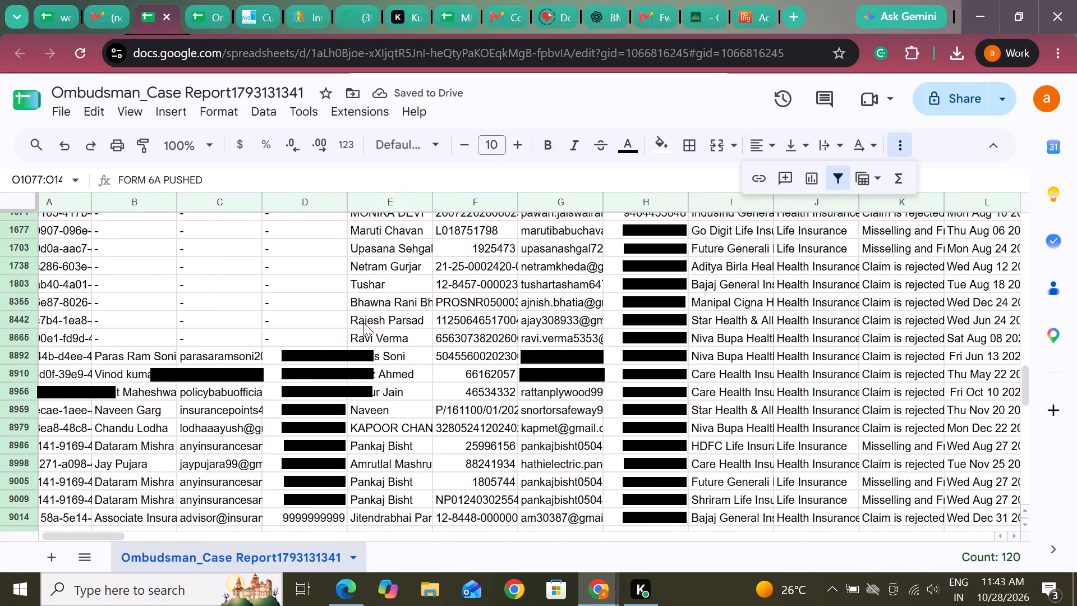
{"action": "scroll", "coordinate": [245, 317], "scroll_direction": "up", "scroll_amount": 16}
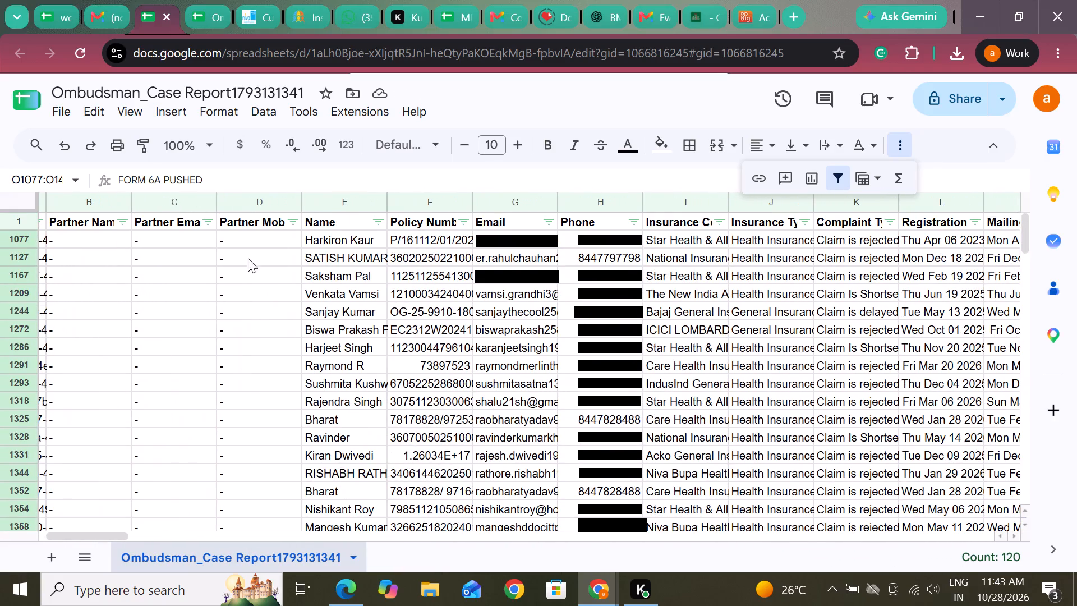
{"action": "left_click", "coordinate": [314, 244]}
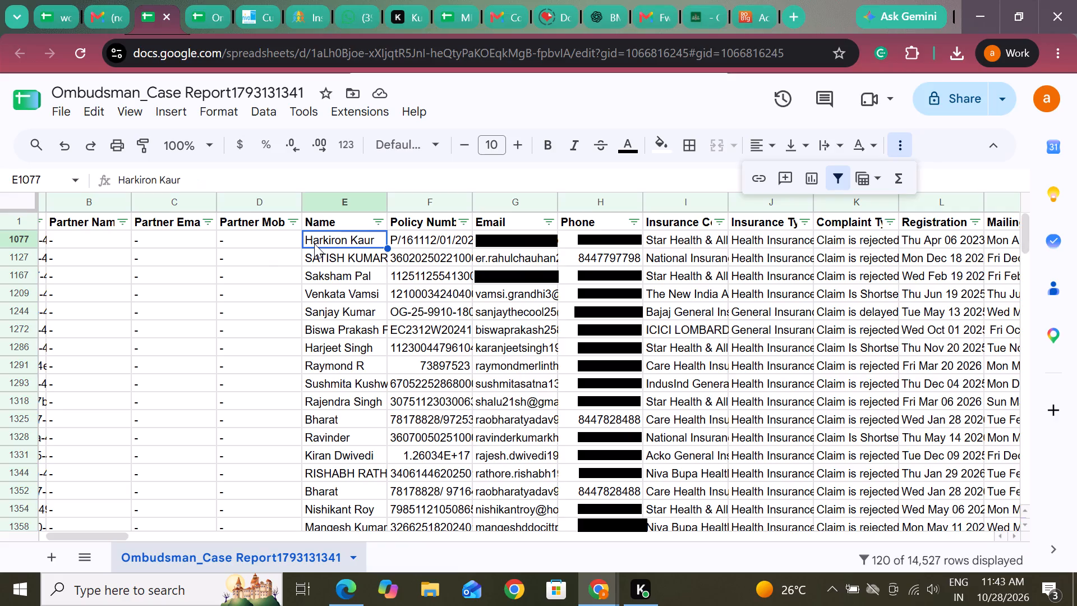
{"action": "key", "text": "shift+Down"}
{"action": "key", "text": "shift+Down"}
{"action": "key", "text": "shift+Down"}
{"action": "key", "text": "shift+Down"}
{"action": "key", "text": "shift+Down"}
{"action": "key", "text": "shift+Down"}
{"action": "key", "text": "shift+Down"}
{"action": "key", "text": "shift+Down"}
{"action": "key", "text": "shift+Down"}
{"action": "key", "text": "shift+Down"}
{"action": "key", "text": "shift+Down"}
{"action": "key", "text": "shift+Down"}
{"action": "key", "text": "shift+Down"}
{"action": "key", "text": "shift+Down"}
{"action": "key", "text": "shift+Down"}
{"action": "key", "text": "shift+Down"}
{"action": "key", "text": "shift+Down"}
{"action": "key", "text": "shift+Down"}
{"action": "key", "text": "shift+Down"}
{"action": "key", "text": "shift+Down"}
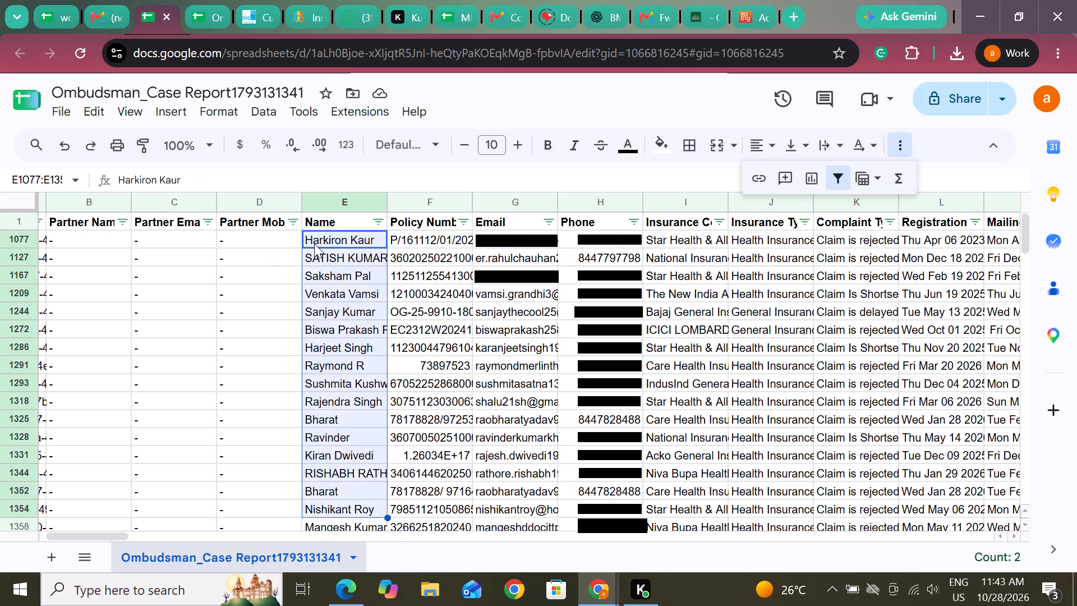
{"action": "key", "text": "shift+Down"}
{"action": "key", "text": "shift+Down"}
{"action": "key", "text": "shift+Down"}
{"action": "key", "text": "shift+Down"}
{"action": "key", "text": "shift+Down"}
{"action": "key", "text": "shift+Down"}
{"action": "key", "text": "shift+Down"}
{"action": "key", "text": "shift+Down"}
{"action": "key", "text": "shift+Down"}
{"action": "key", "text": "shift+Down"}
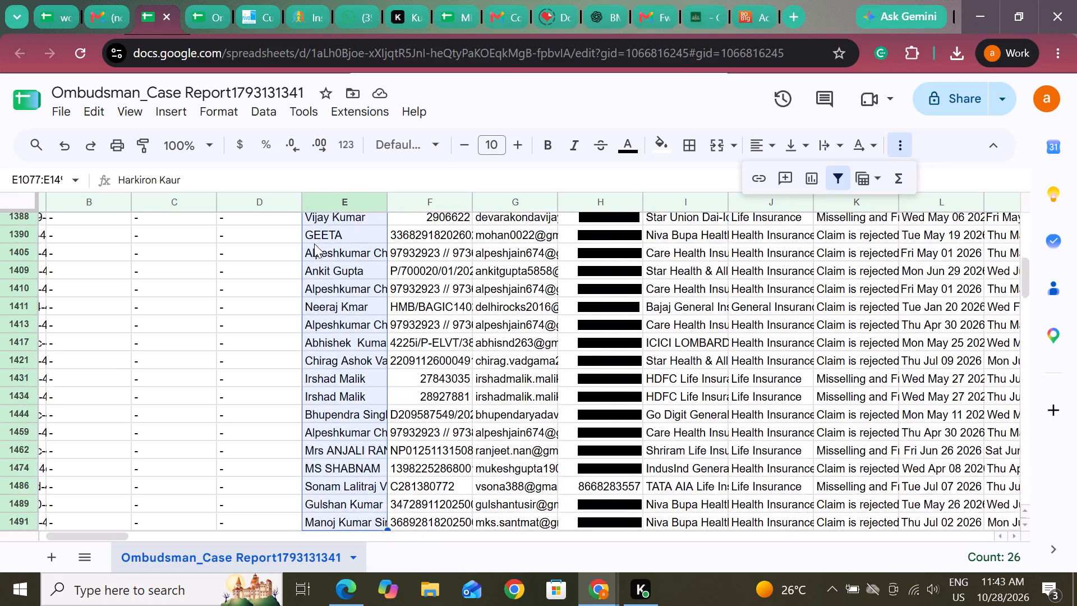
{"action": "key", "text": "shift+Down"}
{"action": "key", "text": "shift+Down"}
{"action": "key", "text": "shift+Down"}
{"action": "key", "text": "shift+Down"}
{"action": "key", "text": "shift+Down"}
{"action": "key", "text": "shift+Down"}
{"action": "key", "text": "shift+Down"}
{"action": "key", "text": "shift+Down"}
{"action": "key", "text": "shift+Down"}
{"action": "key", "text": "shift+Down"}
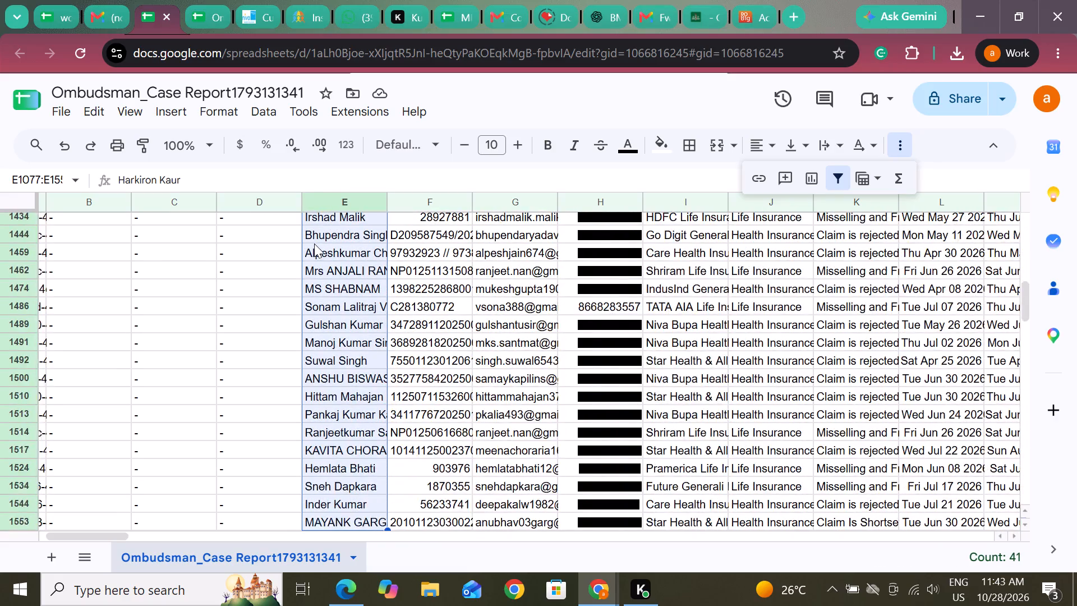
{"action": "key", "text": "shift+Down"}
{"action": "key", "text": "shift+Down"}
{"action": "key", "text": "shift+Down"}
{"action": "key", "text": "shift+Down"}
{"action": "key", "text": "shift+Down"}
{"action": "key", "text": "shift+Down"}
{"action": "key", "text": "shift+Down"}
{"action": "key", "text": "shift+Down"}
{"action": "key", "text": "shift+Down"}
{"action": "key", "text": "shift+Down"}
{"action": "key", "text": "shift+Down"}
{"action": "key", "text": "shift+Down"}
{"action": "key", "text": "shift+Down"}
{"action": "key", "text": "shift+Down"}
{"action": "key", "text": "shift+Down"}
{"action": "key", "text": "shift+Down"}
{"action": "key", "text": "shift+Down"}
{"action": "key", "text": "shift+Down"}
{"action": "key", "text": "shift+Down"}
{"action": "key", "text": "shift+Down"}
{"action": "key", "text": "shift+Down"}
{"action": "key", "text": "shift+Down"}
{"action": "key", "text": "shift+Down"}
{"action": "key", "text": "shift+Down"}
{"action": "key", "text": "shift+Down"}
{"action": "key", "text": "shift+Down"}
{"action": "key", "text": "shift+Down"}
{"action": "key", "text": "shift+Down"}
{"action": "key", "text": "shift+Down"}
{"action": "key", "text": "shift+Down"}
{"action": "key", "text": "shift+Down"}
{"action": "key", "text": "shift+Down"}
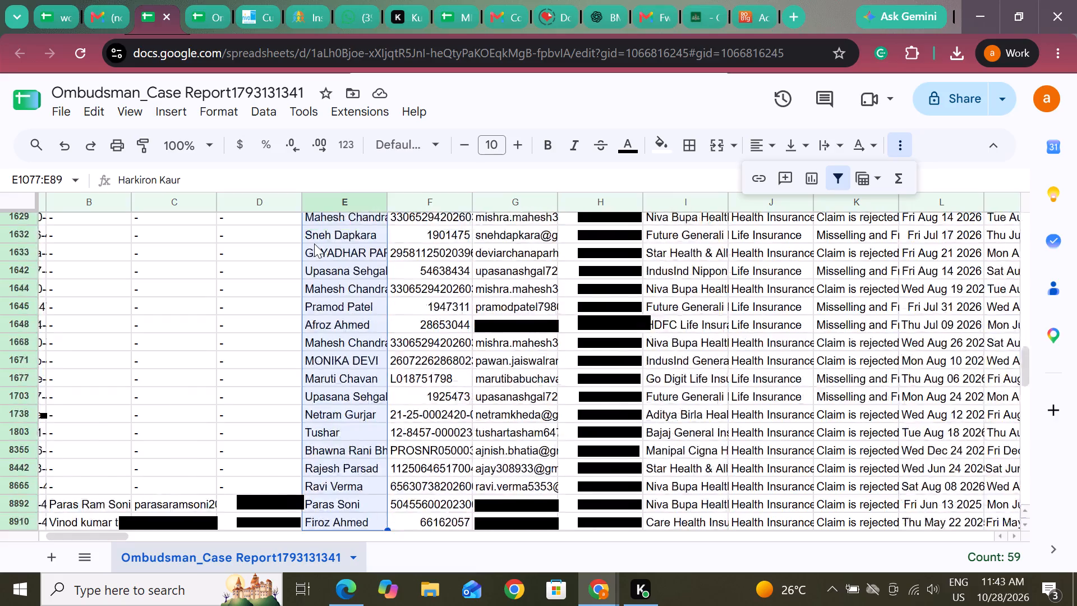
{"action": "key", "text": "shift+Up"}
{"action": "key", "text": "shift+Up"}
{"action": "key", "text": "shift+Up"}
{"action": "key", "text": "shift+Up"}
{"action": "key", "text": "shift+Up"}
{"action": "key", "text": "shift+Up"}
{"action": "key", "text": "shift+Up"}
{"action": "key", "text": "shift+Up"}
{"action": "key", "text": "shift+Up"}
{"action": "key", "text": "shift+Up"}
{"action": "key", "text": "shift+Up"}
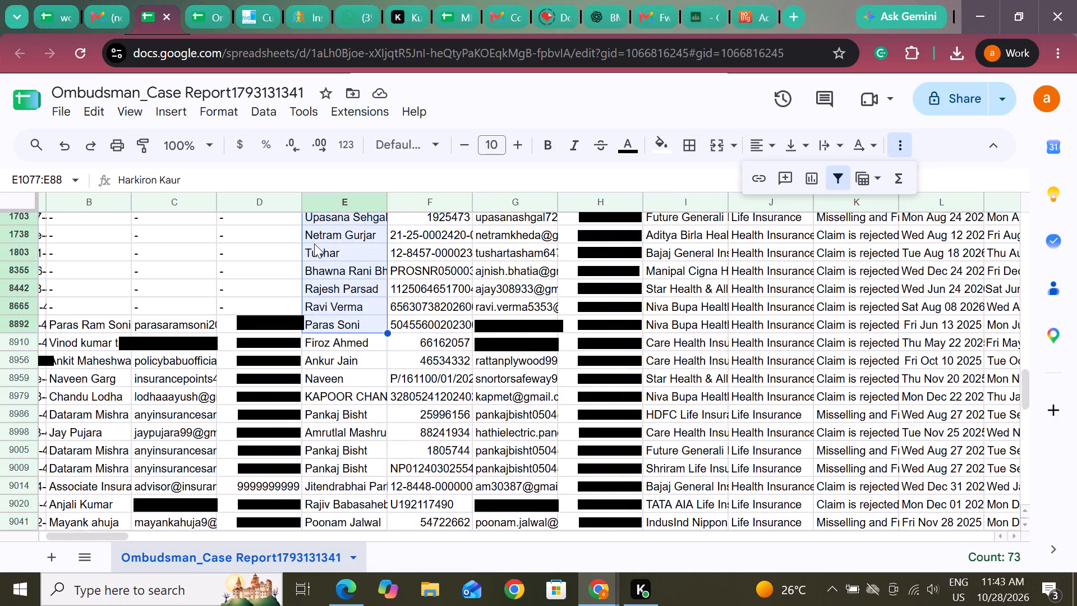
{"action": "key", "text": "shift+Up"}
Copy all filtered cases with partner details, from the Partner Name in row 8892 through the last row and last column.
{"action": "left_click", "coordinate": [334, 329]}
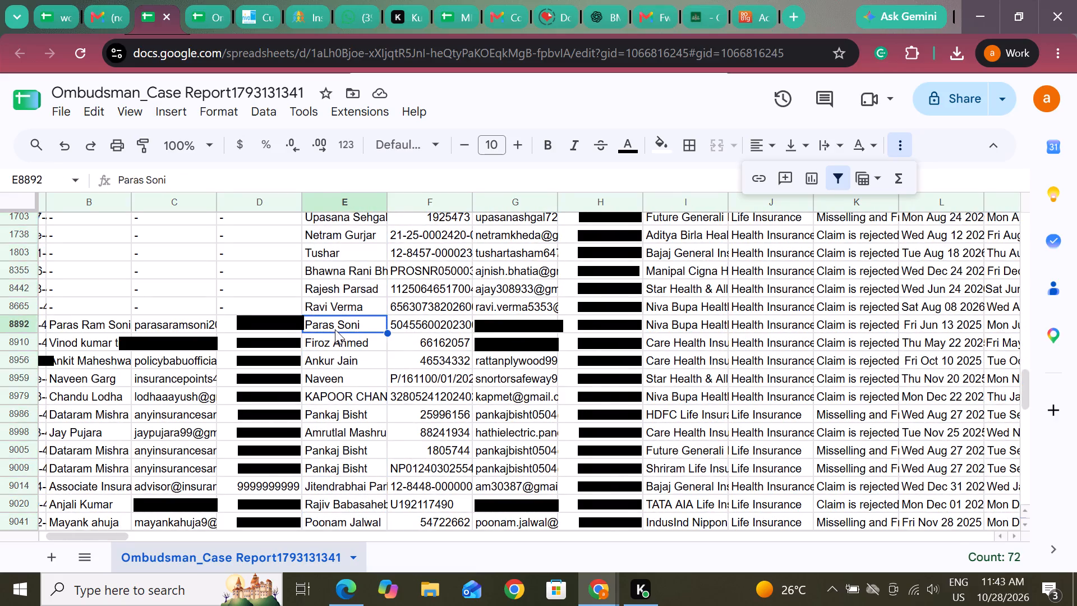
{"action": "scroll", "coordinate": [255, 329], "scroll_direction": "right", "scroll_amount": 6}
{"action": "left_click", "coordinate": [142, 332]}
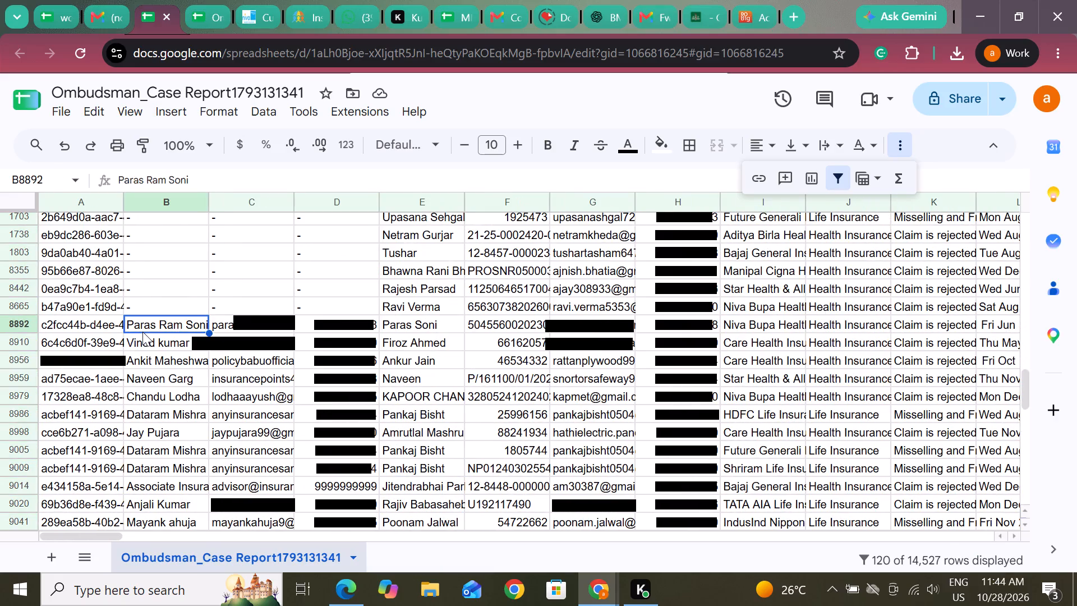
{"action": "key", "text": "ctrl+shift+Down"}
{"action": "key", "text": "ctrl+shift+Right"}
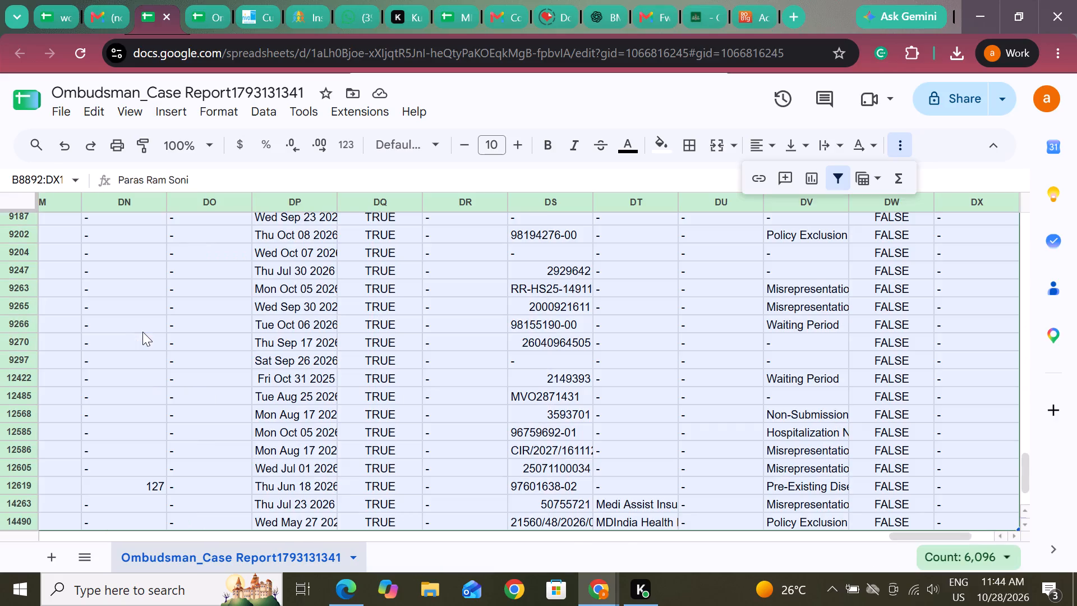
{"action": "key", "text": "ctrl+c"}
{"action": "key", "text": "ctrl+c"}
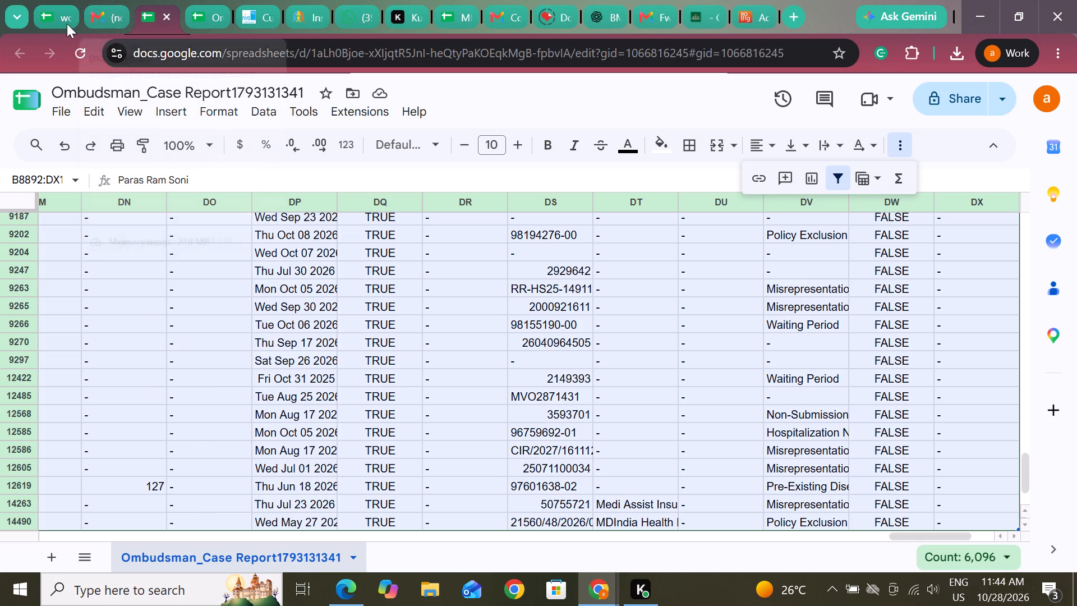
Paste the copied partner cases below the existing data at cell D515 of the 6A pushed september sheet in worksheet ombudsman 2026.
{"action": "left_click", "coordinate": [55, 26]}
{"action": "scroll", "coordinate": [165, 283], "scroll_direction": "down", "scroll_amount": 7}
{"action": "scroll", "coordinate": [150, 214], "scroll_direction": "down", "scroll_amount": 9}
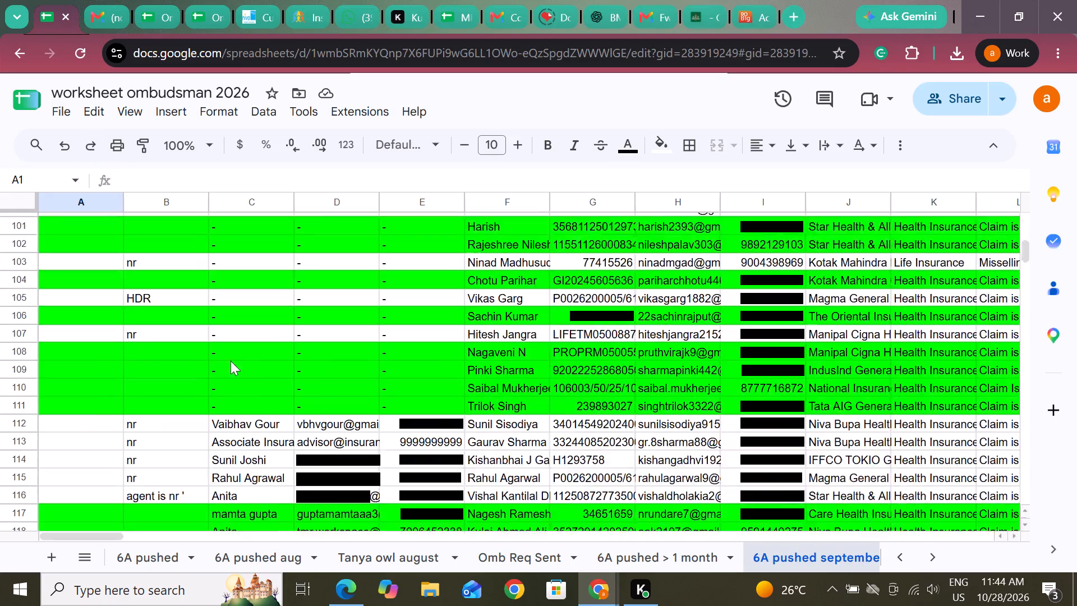
{"action": "scroll", "coordinate": [194, 347], "scroll_direction": "down", "scroll_amount": 15}
{"action": "scroll", "coordinate": [194, 347], "scroll_direction": "down", "scroll_amount": 19}
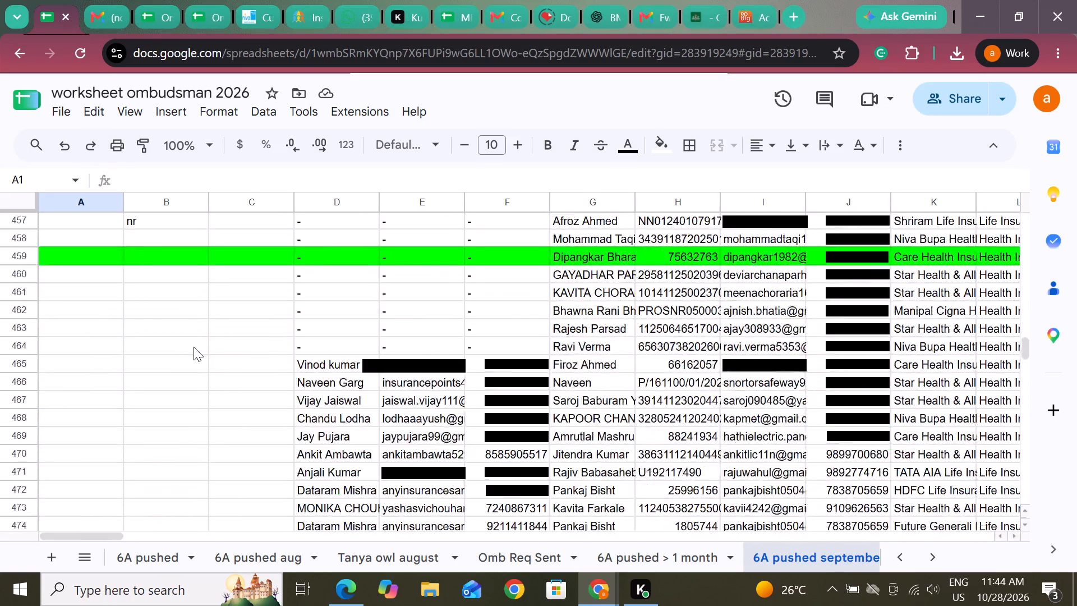
{"action": "scroll", "coordinate": [194, 347], "scroll_direction": "down", "scroll_amount": 11}
{"action": "scroll", "coordinate": [194, 347], "scroll_direction": "up", "scroll_amount": 11}
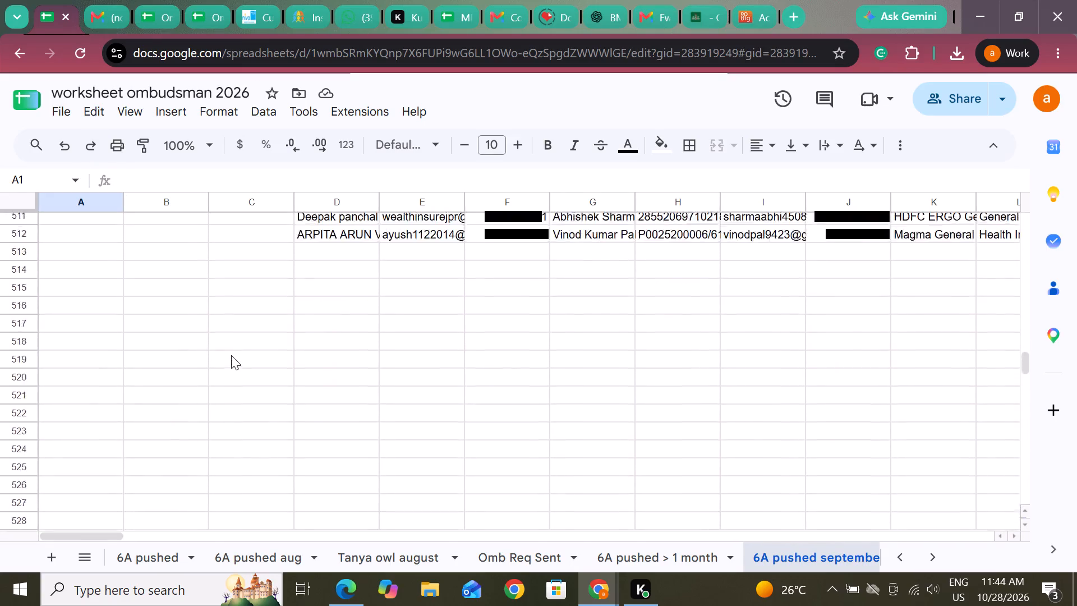
{"action": "scroll", "coordinate": [231, 355], "scroll_direction": "up", "scroll_amount": 1}
{"action": "scroll", "coordinate": [231, 355], "scroll_direction": "down", "scroll_amount": 1}
{"action": "scroll", "coordinate": [309, 313], "scroll_direction": "down", "scroll_amount": 1}
{"action": "left_click", "coordinate": [310, 309]}
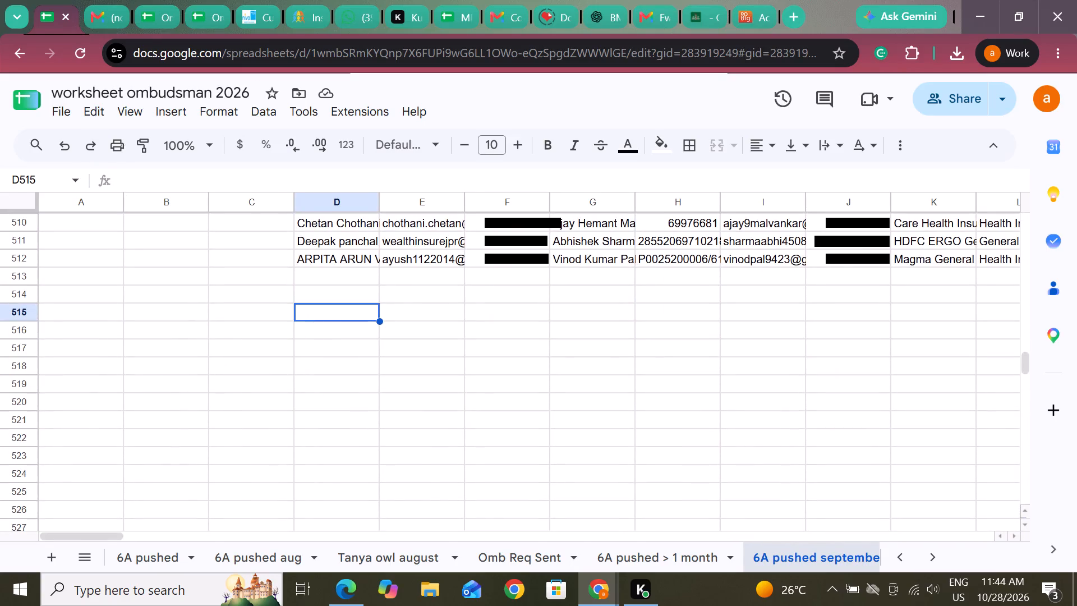
{"action": "key", "text": "ctrl+v"}
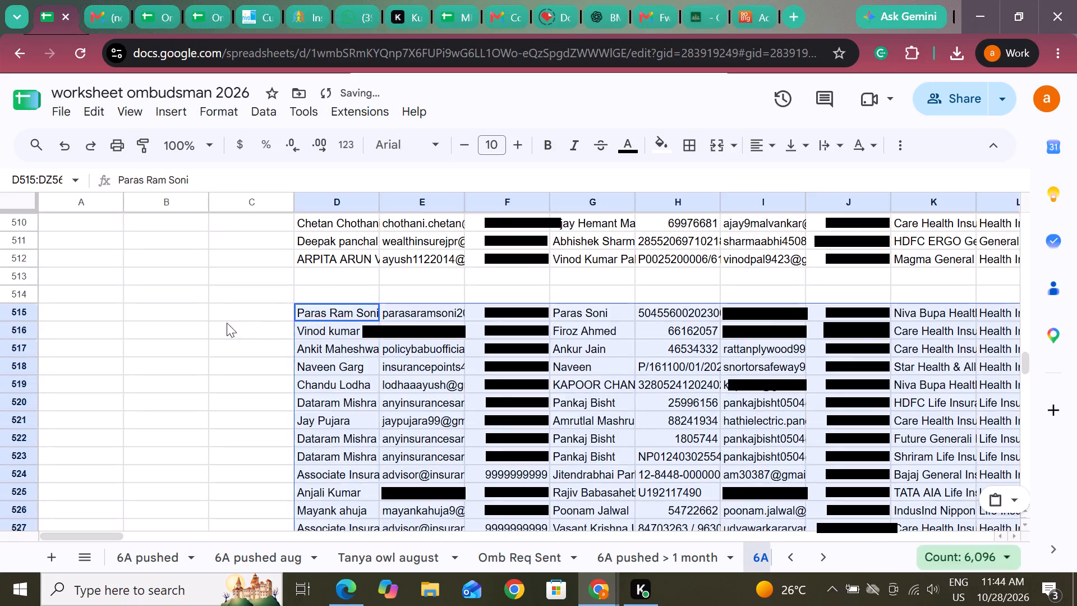
Fill cell C514, just above the pasted cases, with magenta as a marker.
{"action": "left_click", "coordinate": [227, 323]}
{"action": "left_click", "coordinate": [212, 311]}
{"action": "left_click", "coordinate": [219, 297]}
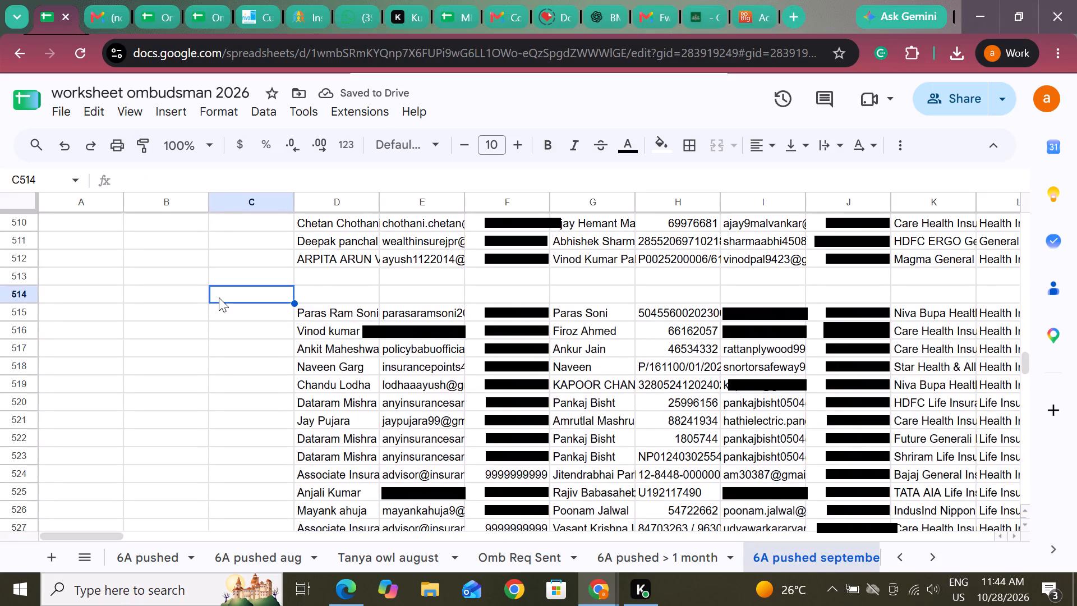
{"action": "left_click", "coordinate": [660, 146]}
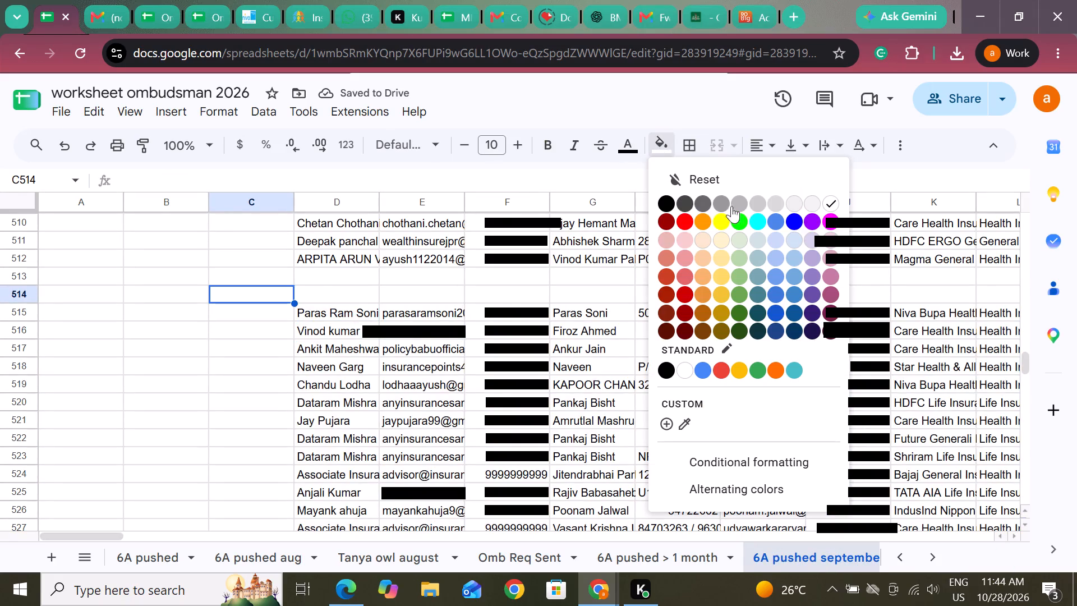
{"action": "left_click", "coordinate": [835, 224]}
Search the Form 6a Received Complaints in the Insurance Samadhan admin portal for the phone number copied from row 515.
{"action": "left_click", "coordinate": [302, 313]}
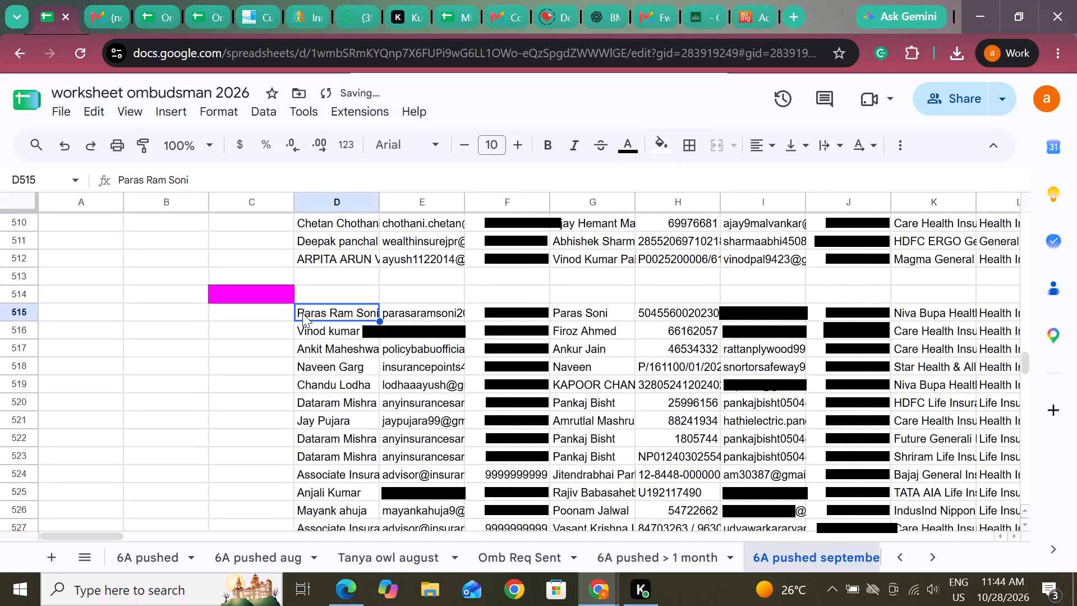
{"action": "left_click", "coordinate": [247, 319]}
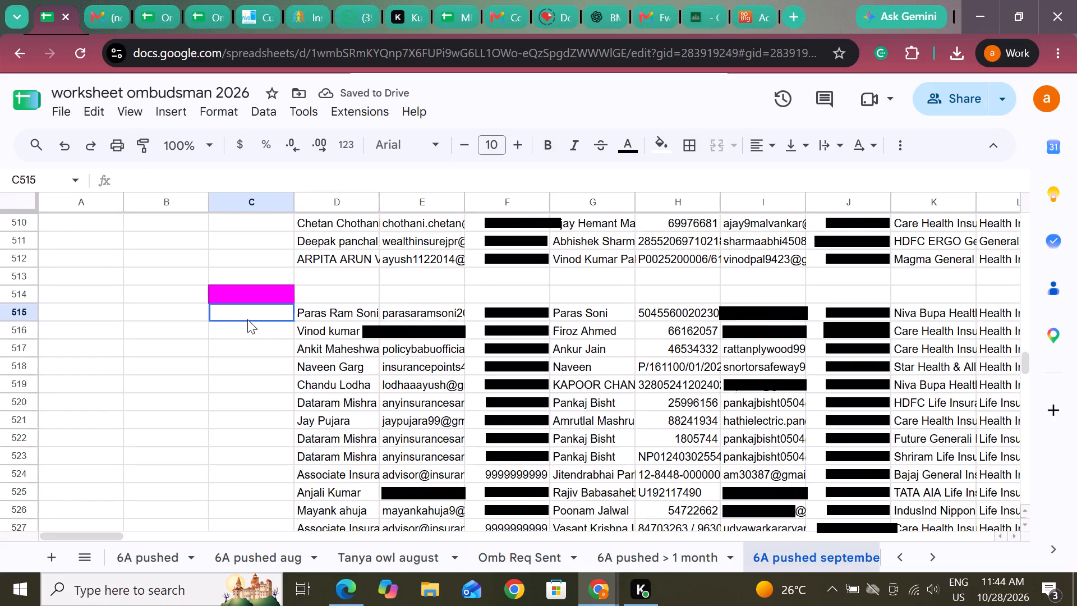
{"action": "left_click", "coordinate": [173, 313]}
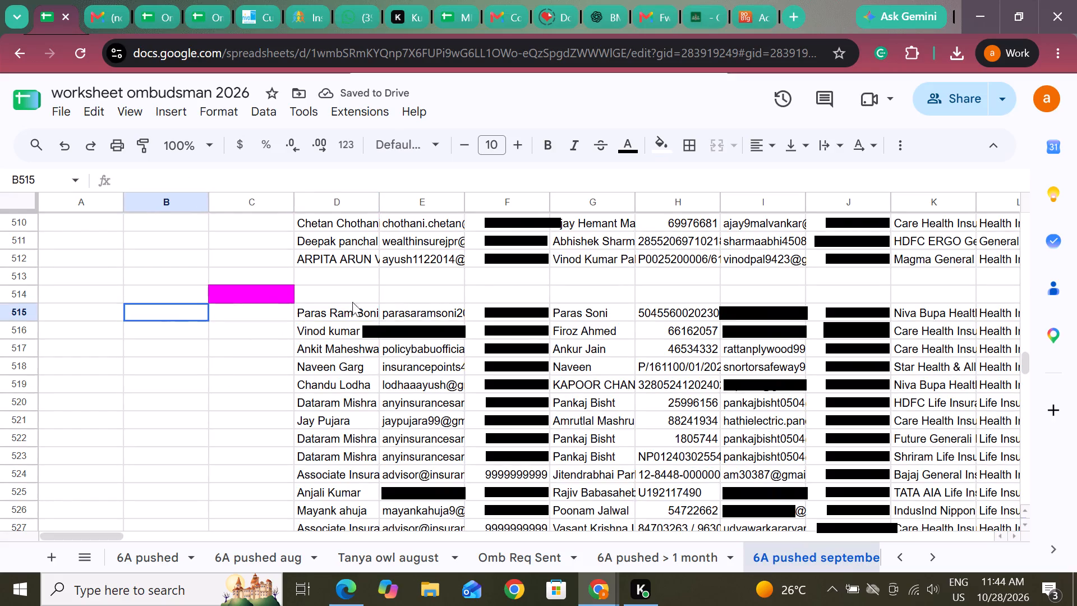
{"action": "left_click", "coordinate": [371, 302]}
{"action": "left_click", "coordinate": [509, 303]}
{"action": "left_click", "coordinate": [569, 310]}
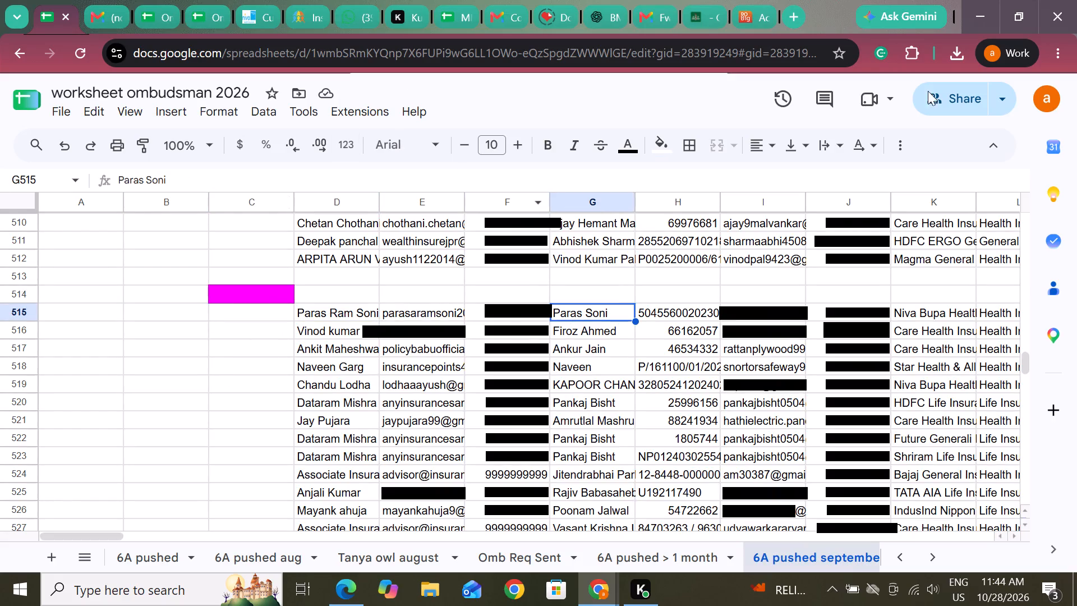
{"action": "left_click", "coordinate": [762, 305]}
{"action": "left_click", "coordinate": [841, 322]}
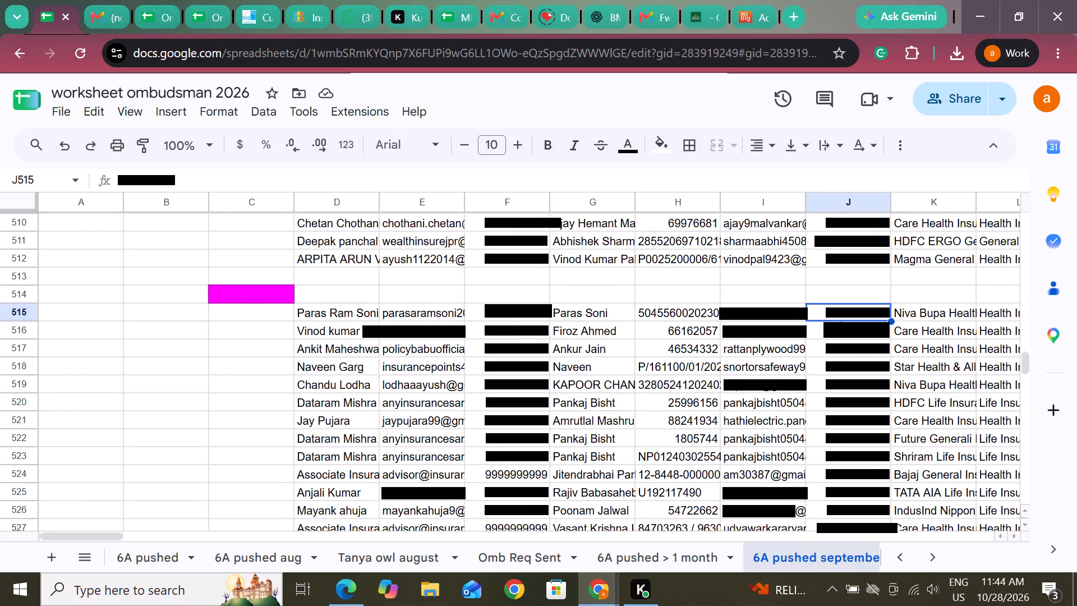
{"action": "key", "text": "ctrl+c"}
{"action": "key", "text": "ctrl+c"}
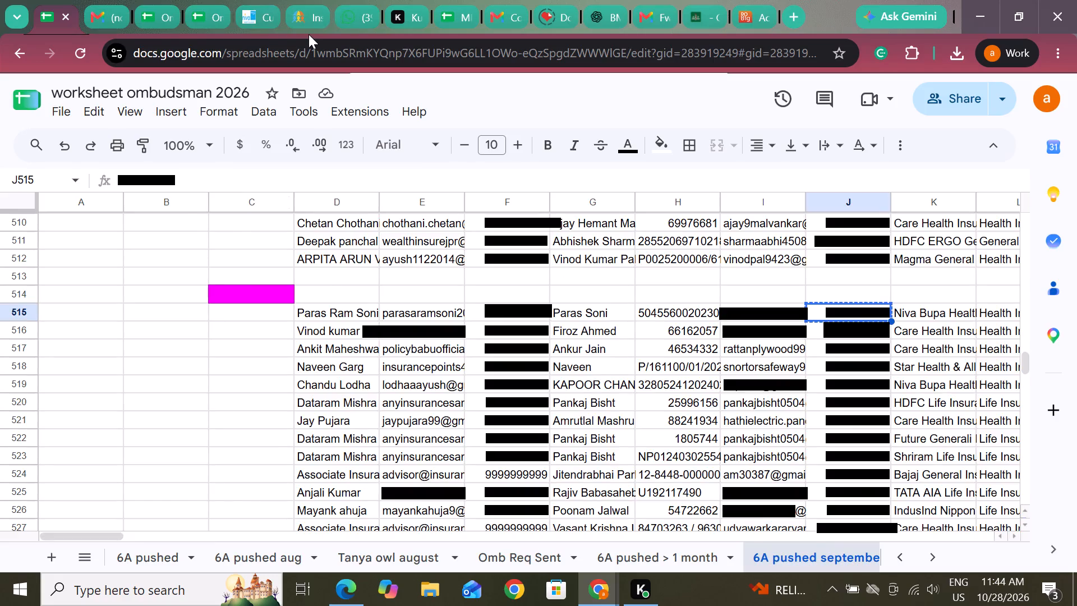
{"action": "left_click", "coordinate": [309, 34]}
{"action": "scroll", "coordinate": [164, 257], "scroll_direction": "up", "scroll_amount": 4}
{"action": "triple_click", "coordinate": [164, 261]}
{"action": "key", "text": "ctrl+v"}
{"action": "left_click", "coordinate": [224, 270]}
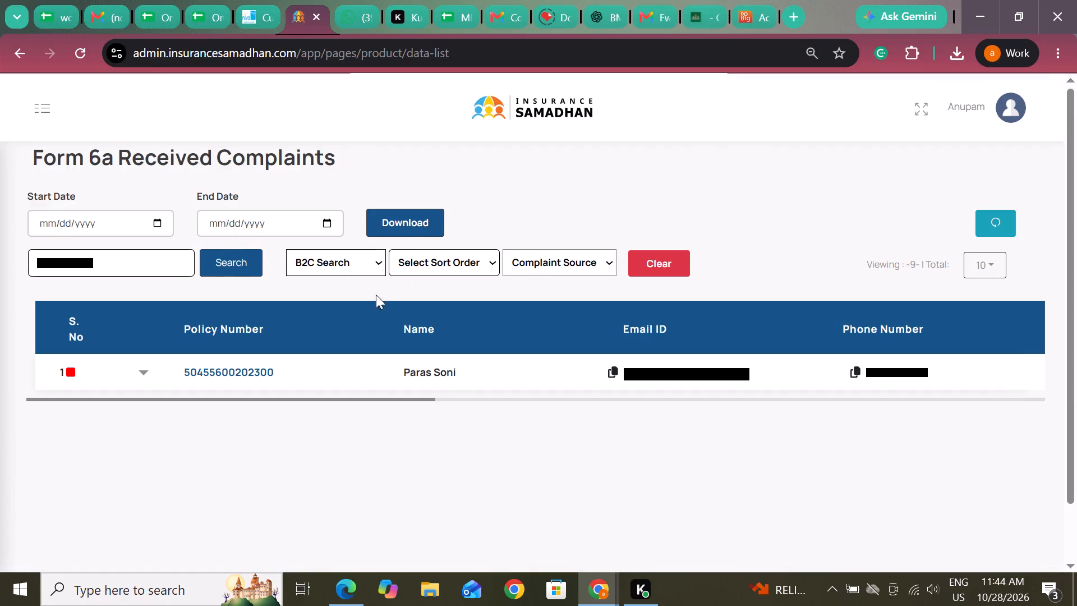
Copy the complainant's phone number from the matching Form 6a complaint record.
{"action": "scroll", "coordinate": [366, 286], "scroll_direction": "down", "scroll_amount": 1}
{"action": "scroll", "coordinate": [360, 316], "scroll_direction": "left", "scroll_amount": 1}
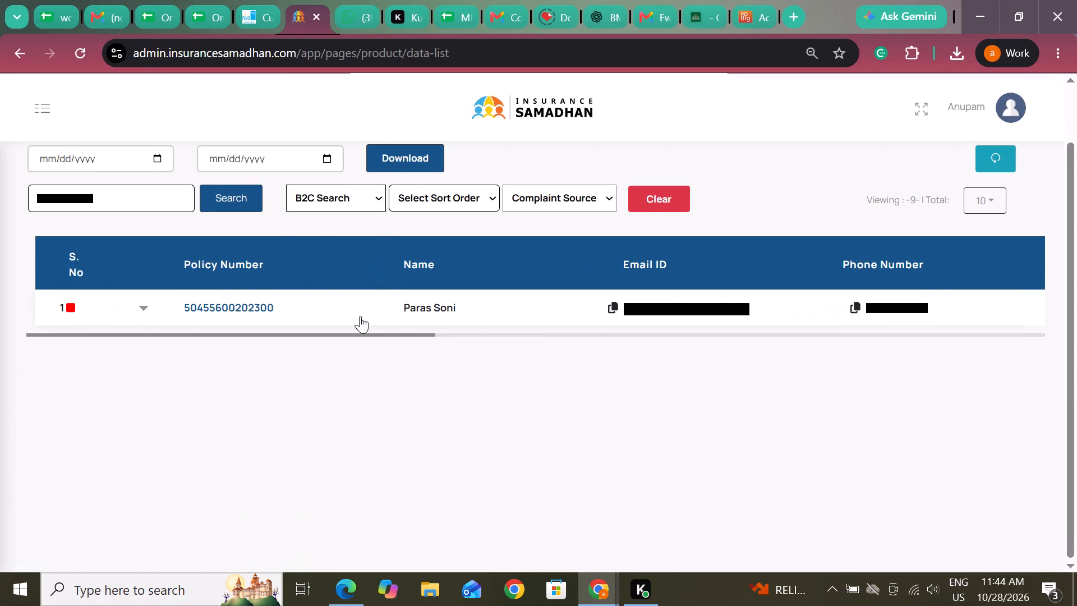
{"action": "scroll", "coordinate": [360, 316], "scroll_direction": "left", "scroll_amount": 4}
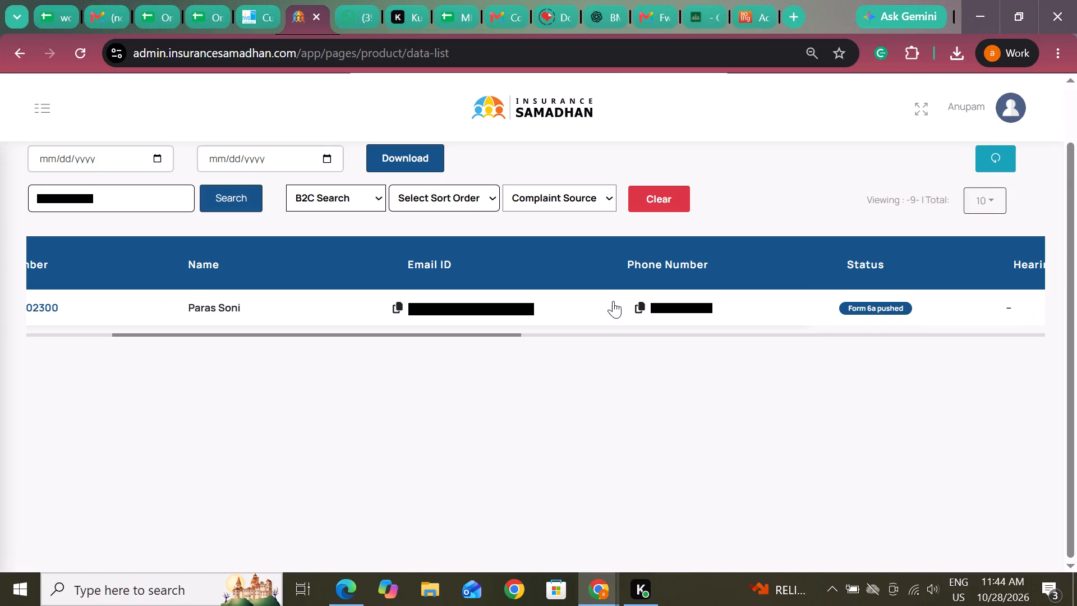
{"action": "left_click", "coordinate": [641, 307]}
Switch to the Smartflo cloud phone and call the complainant on the phone number copied from the complaint record.
{"action": "scroll", "coordinate": [579, 6], "scroll_direction": "up", "scroll_amount": 4}
{"action": "left_click", "coordinate": [749, 22]}
{"action": "left_click", "coordinate": [894, 97]}
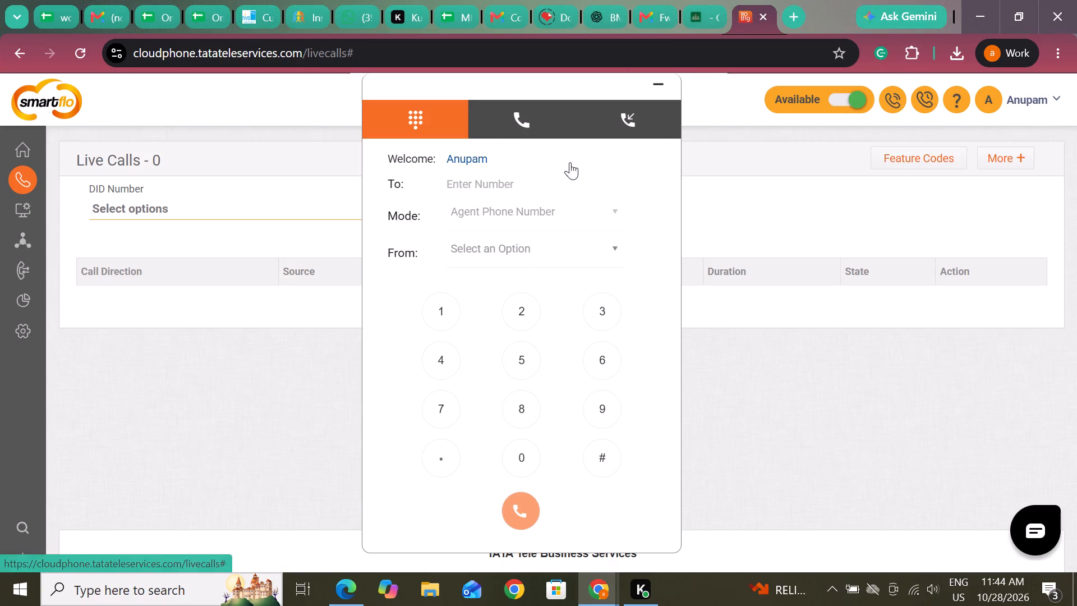
{"action": "left_click", "coordinate": [467, 190], "text": "ctrl"}
{"action": "key", "text": "ctrl+v"}
{"action": "left_click", "coordinate": [519, 507]}
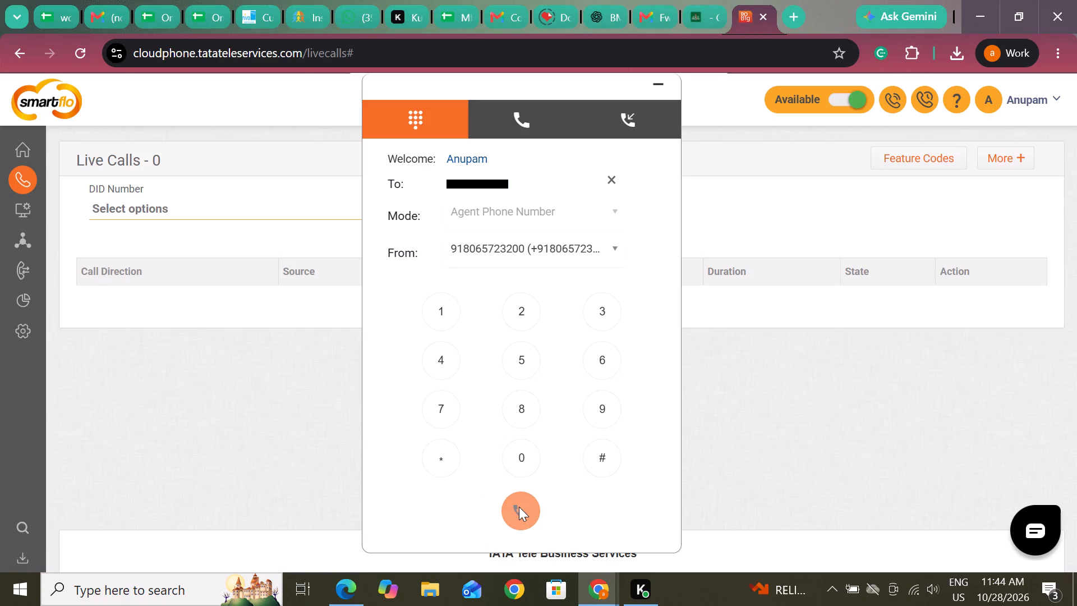
Return to the Insurance Samadhan admin portal and review the called complainant's Form 6a record, including policy, contact and status details.
{"action": "scroll", "coordinate": [279, 75], "scroll_direction": "up", "scroll_amount": 7}
{"action": "left_click", "coordinate": [298, 25]}
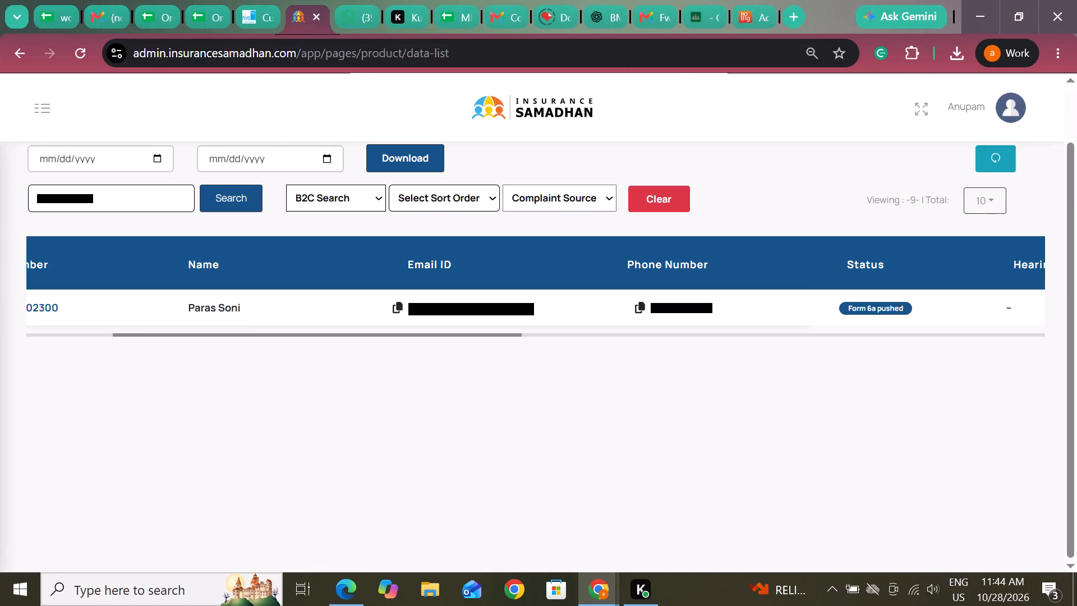
{"action": "scroll", "coordinate": [245, 322], "scroll_direction": "right", "scroll_amount": 1}
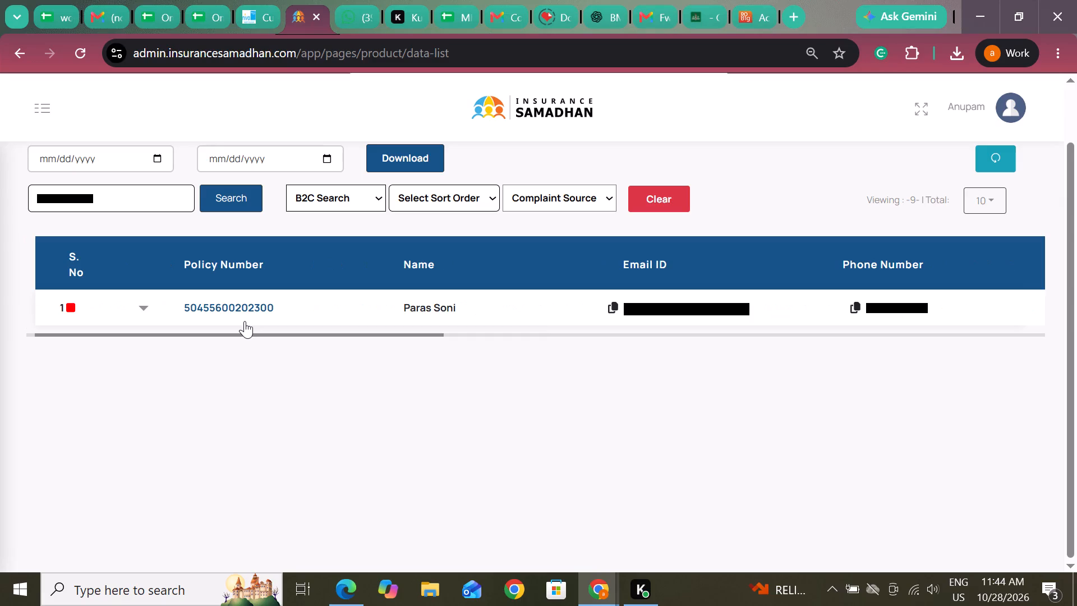
{"action": "left_click", "coordinate": [403, 329]}
{"action": "scroll", "coordinate": [443, 299], "scroll_direction": "left", "scroll_amount": 1}
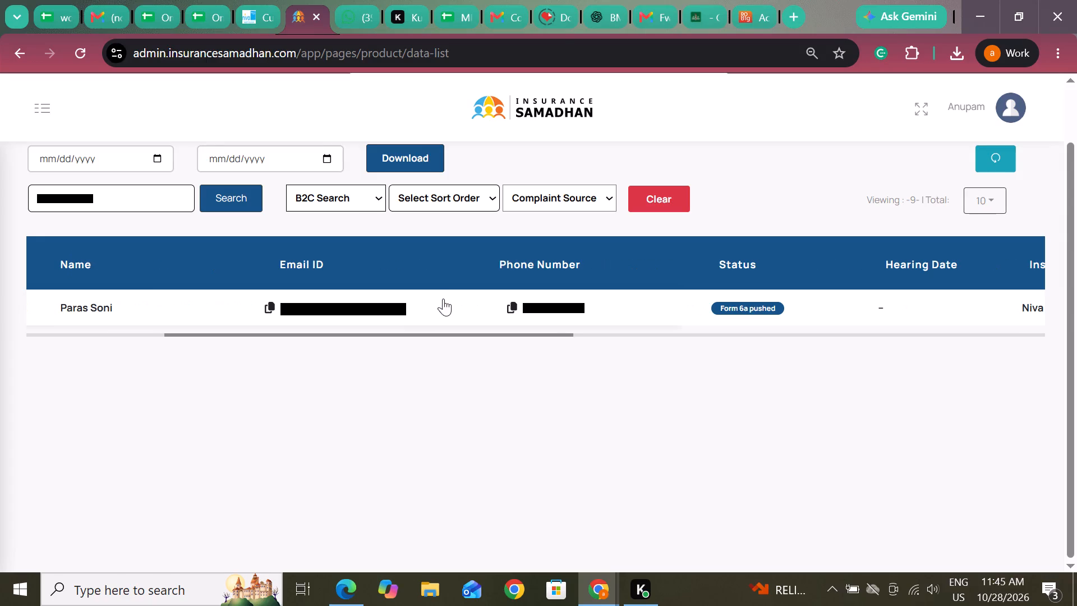
{"action": "scroll", "coordinate": [443, 299], "scroll_direction": "left", "scroll_amount": 1}
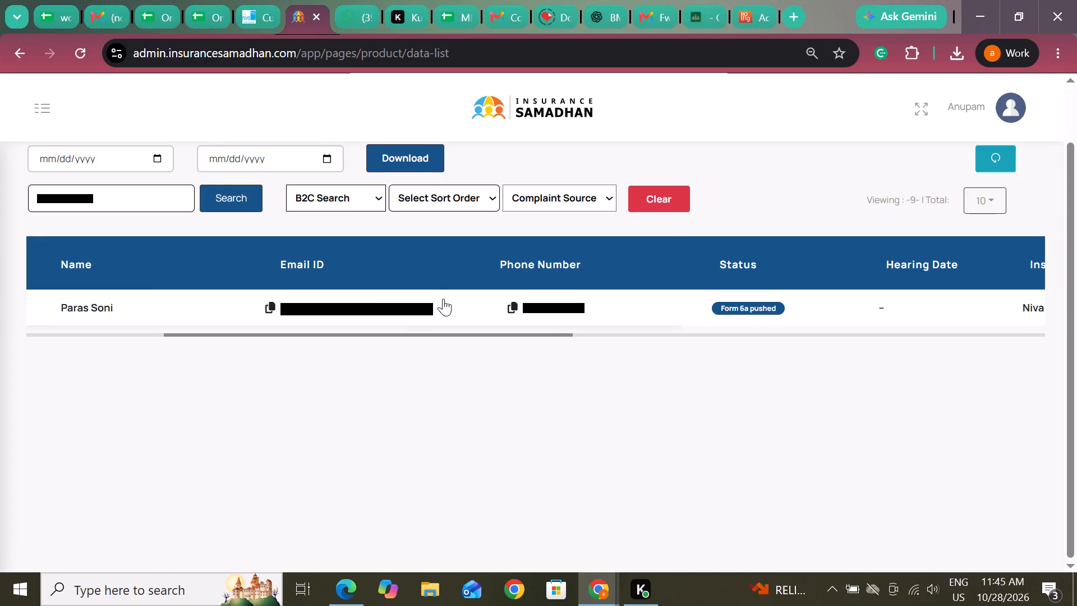
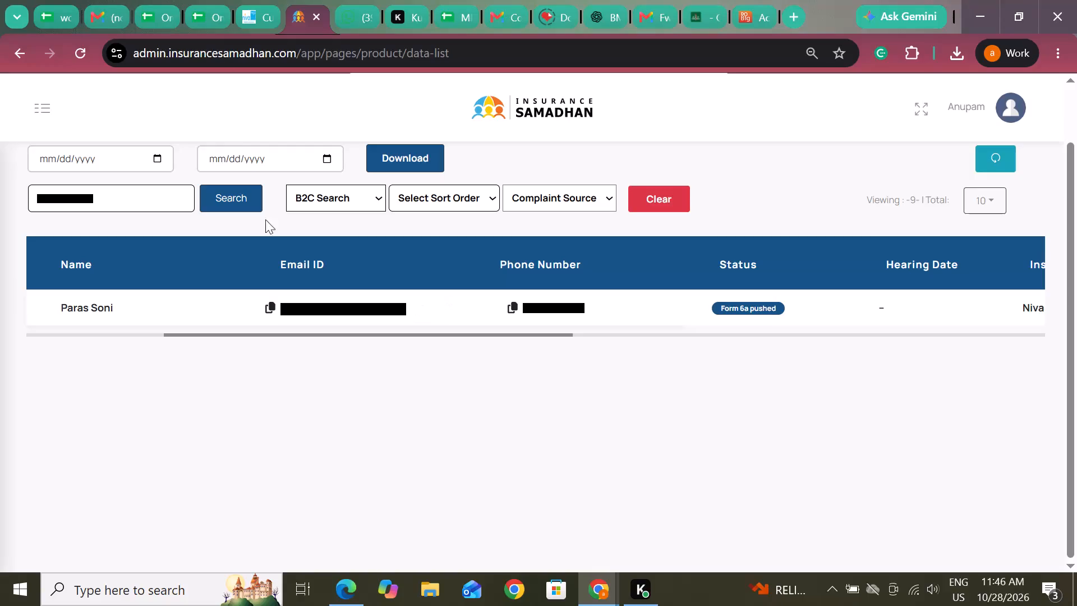
Examine the complainant's Form 6a record across its policy, contact, status, hearing date and insurance company details.
{"action": "scroll", "coordinate": [234, 312], "scroll_direction": "right", "scroll_amount": 3}
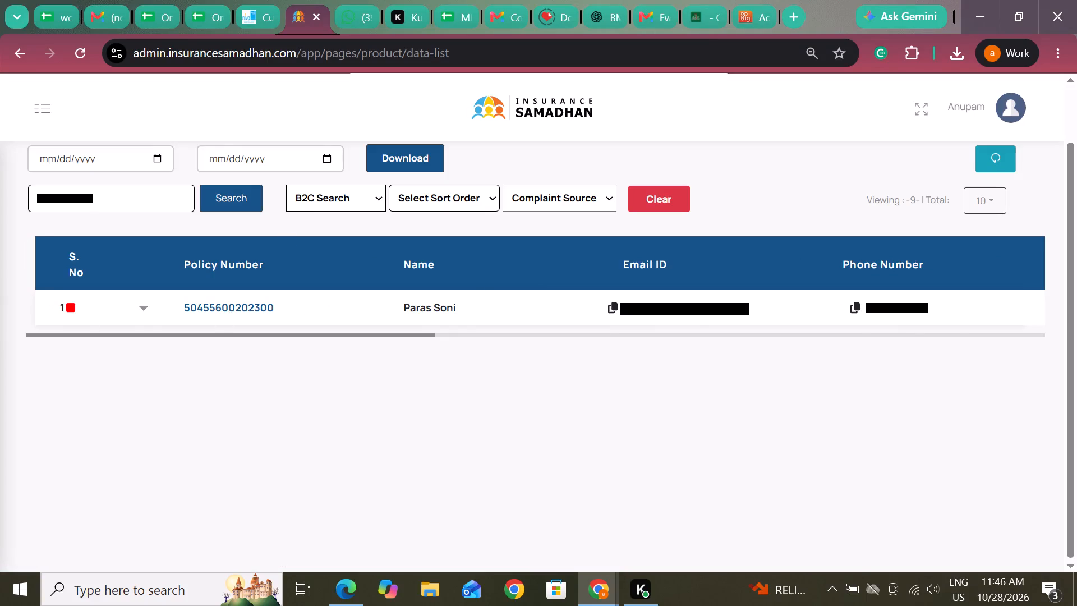
{"action": "scroll", "coordinate": [476, 286], "scroll_direction": "left", "scroll_amount": 2}
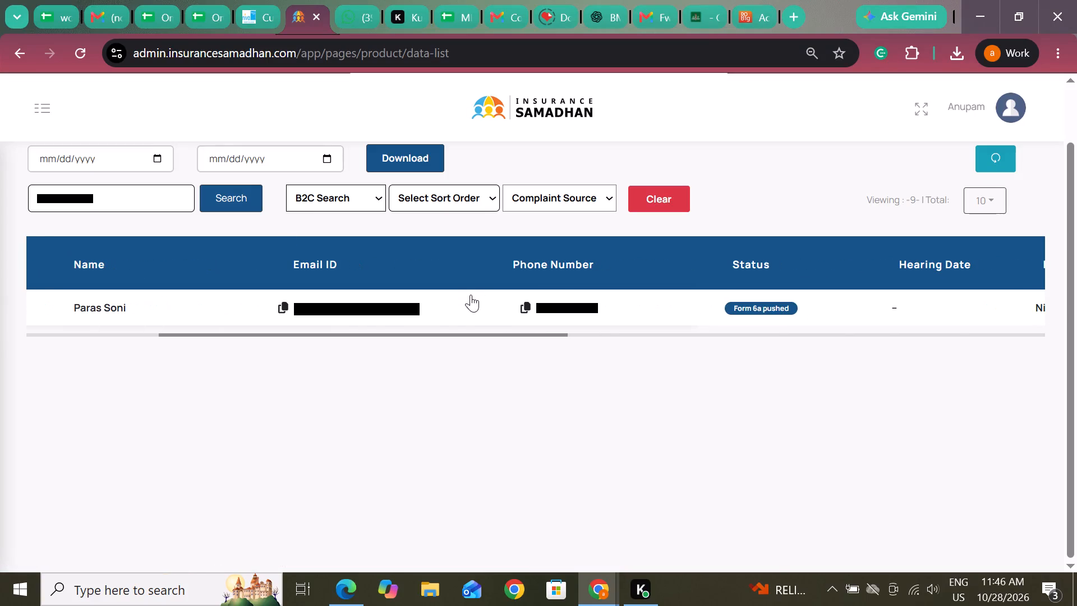
{"action": "scroll", "coordinate": [356, 301], "scroll_direction": "left", "scroll_amount": 1}
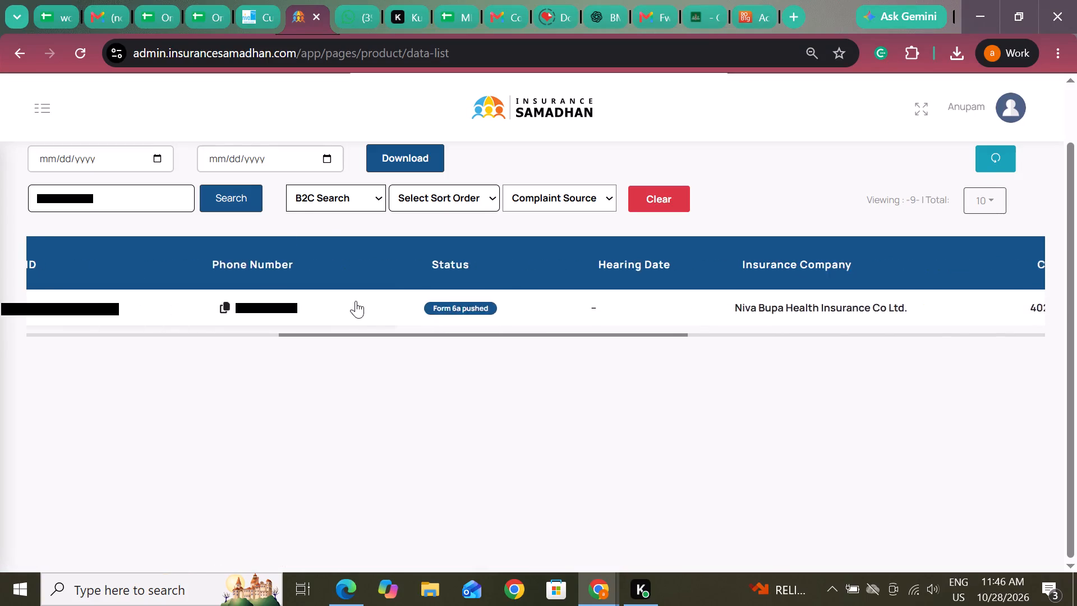
{"action": "scroll", "coordinate": [356, 301], "scroll_direction": "left", "scroll_amount": 3}
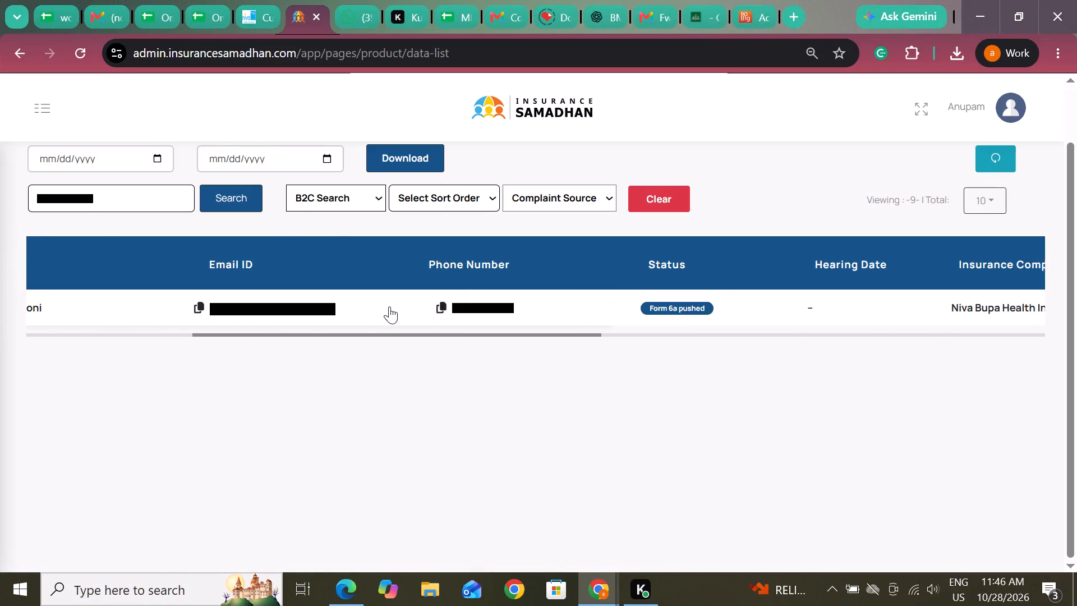
{"action": "scroll", "coordinate": [389, 306], "scroll_direction": "left", "scroll_amount": 1}
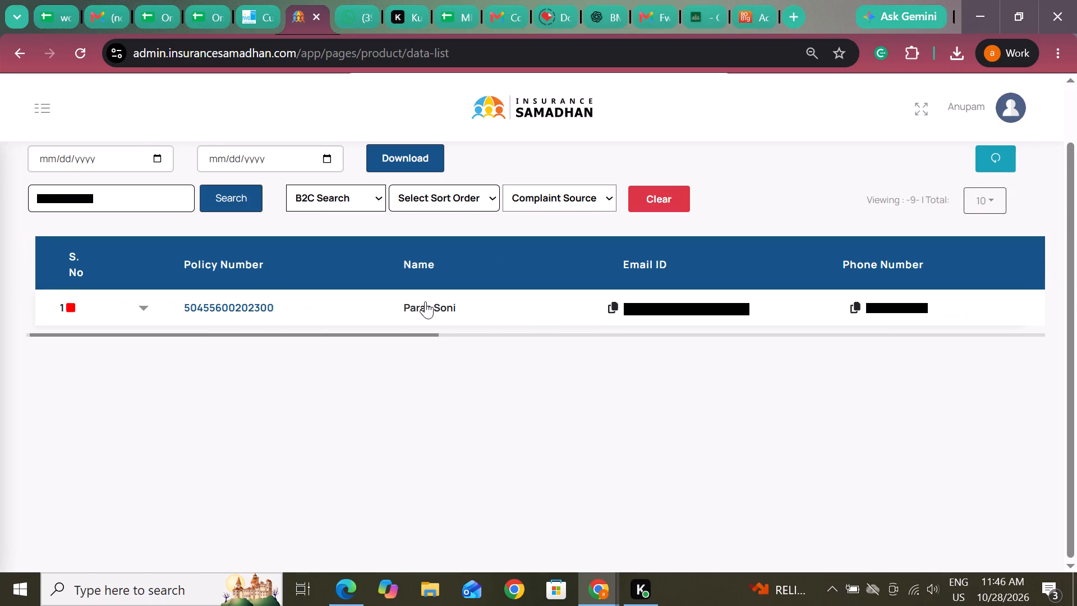
{"action": "scroll", "coordinate": [436, 280], "scroll_direction": "left", "scroll_amount": 1}
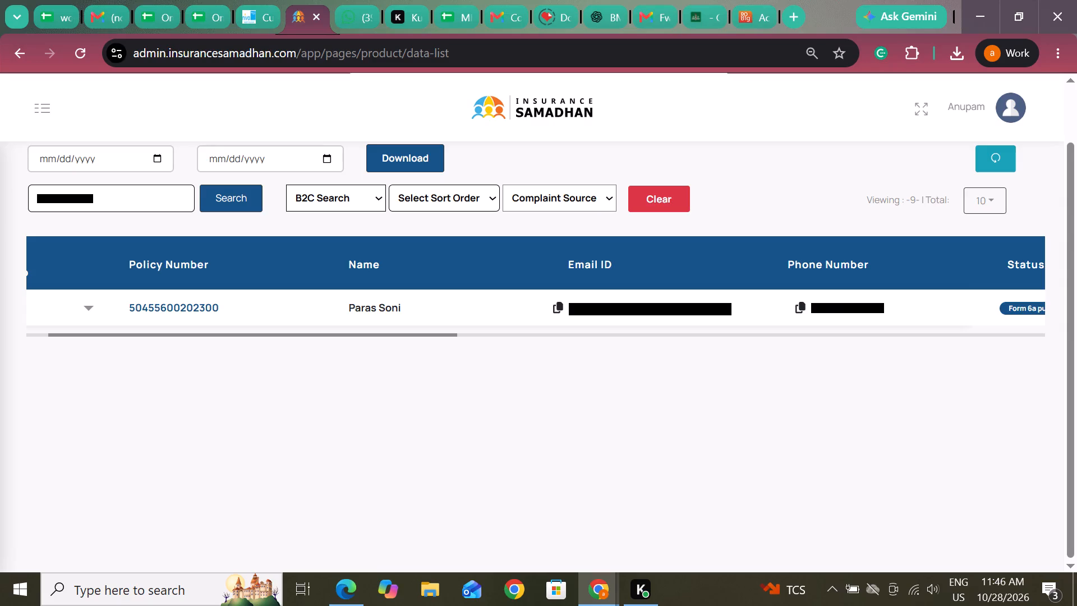
{"action": "scroll", "coordinate": [441, 311], "scroll_direction": "up", "scroll_amount": 1}
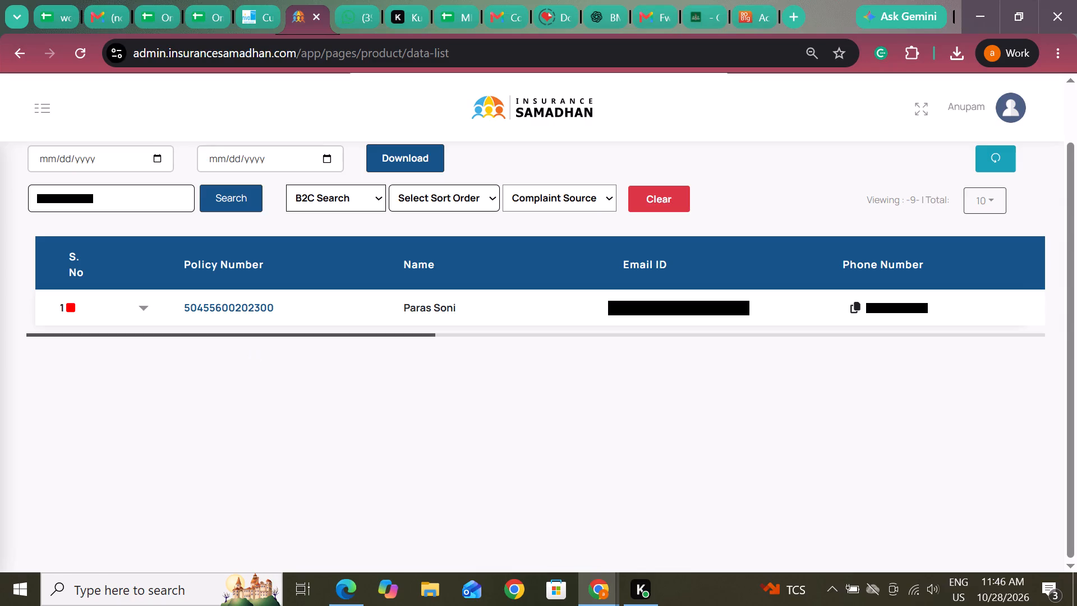
{"action": "scroll", "coordinate": [365, 316], "scroll_direction": "up", "scroll_amount": 2}
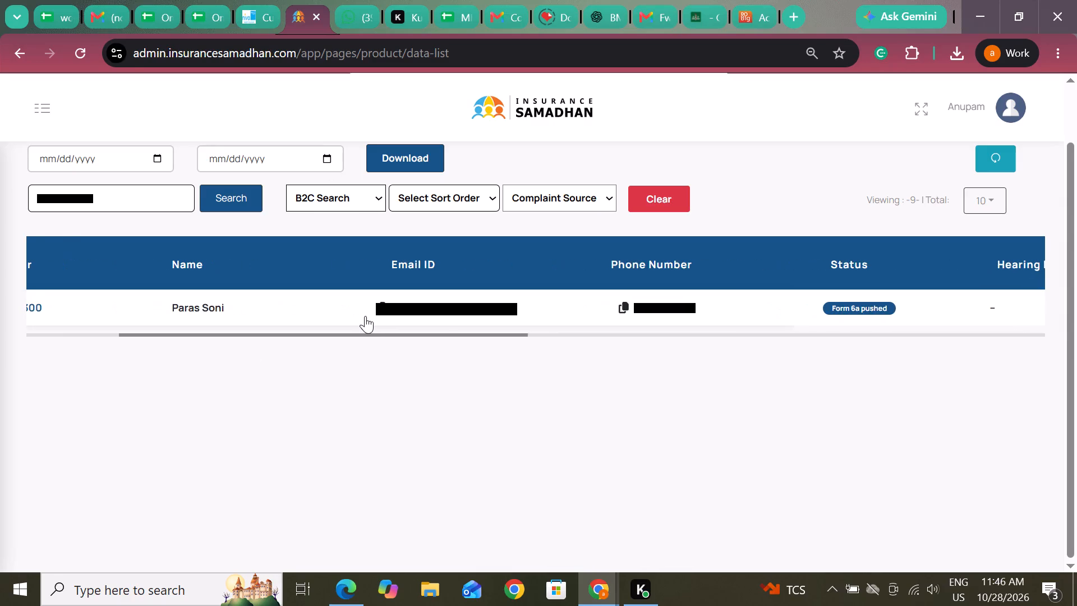
{"action": "scroll", "coordinate": [365, 316], "scroll_direction": "up", "scroll_amount": 1}
{"action": "scroll", "coordinate": [461, 299], "scroll_direction": "left", "scroll_amount": 2}
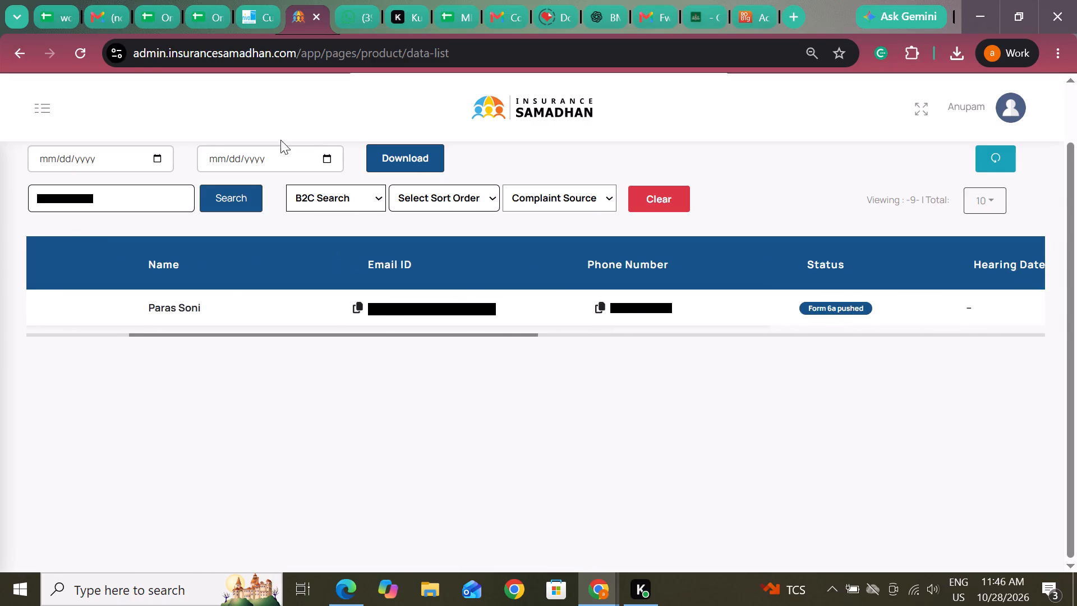
{"action": "scroll", "coordinate": [401, 299], "scroll_direction": "left", "scroll_amount": 1}
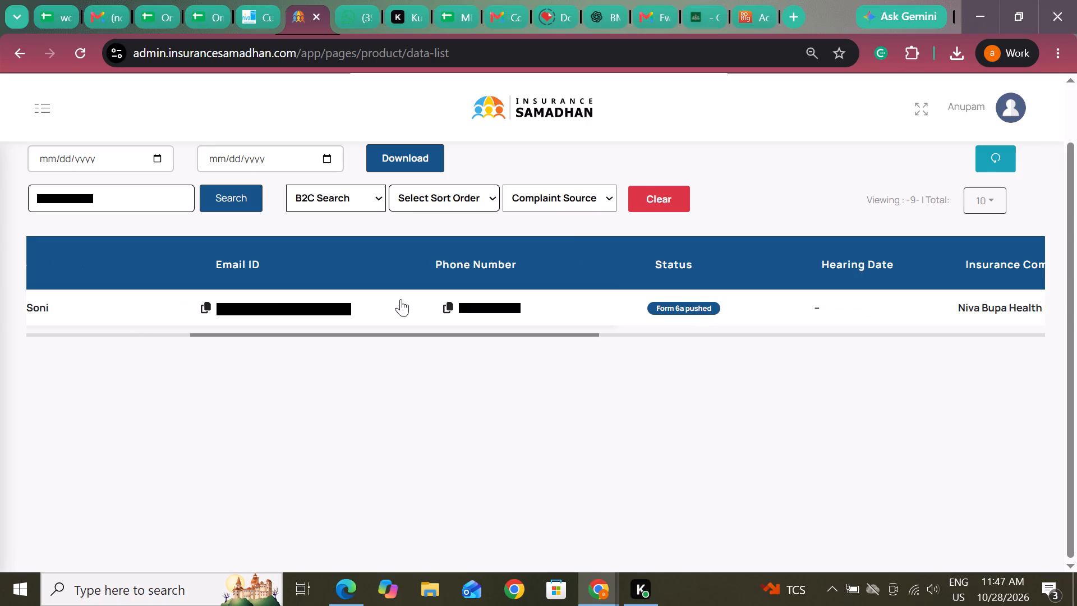
{"action": "scroll", "coordinate": [401, 299], "scroll_direction": "left", "scroll_amount": 1}
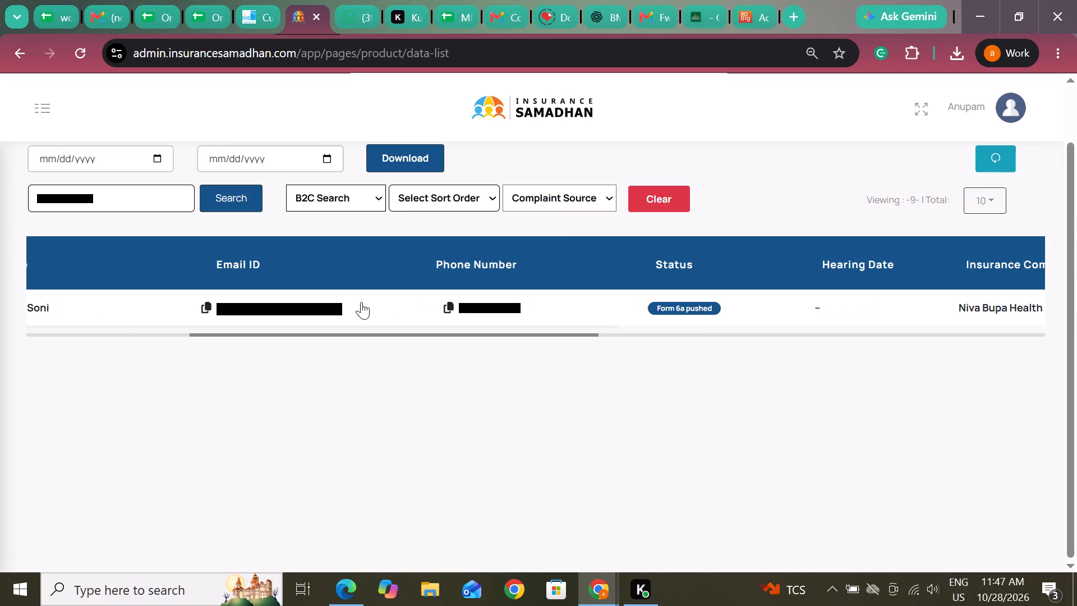
{"action": "scroll", "coordinate": [386, 305], "scroll_direction": "left", "scroll_amount": 1}
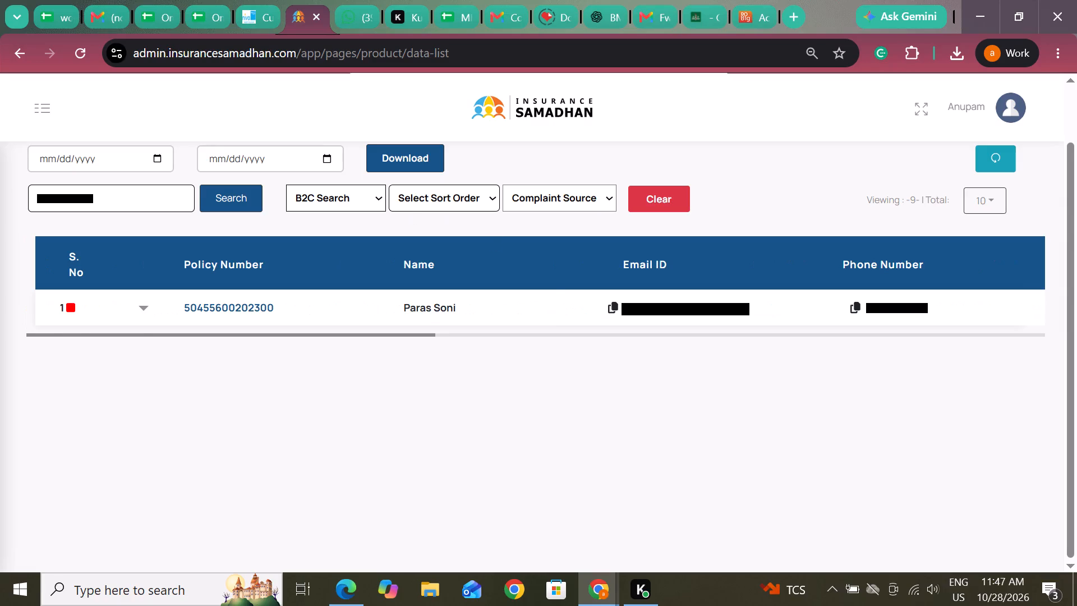
{"action": "scroll", "coordinate": [554, 285], "scroll_direction": "left", "scroll_amount": 2}
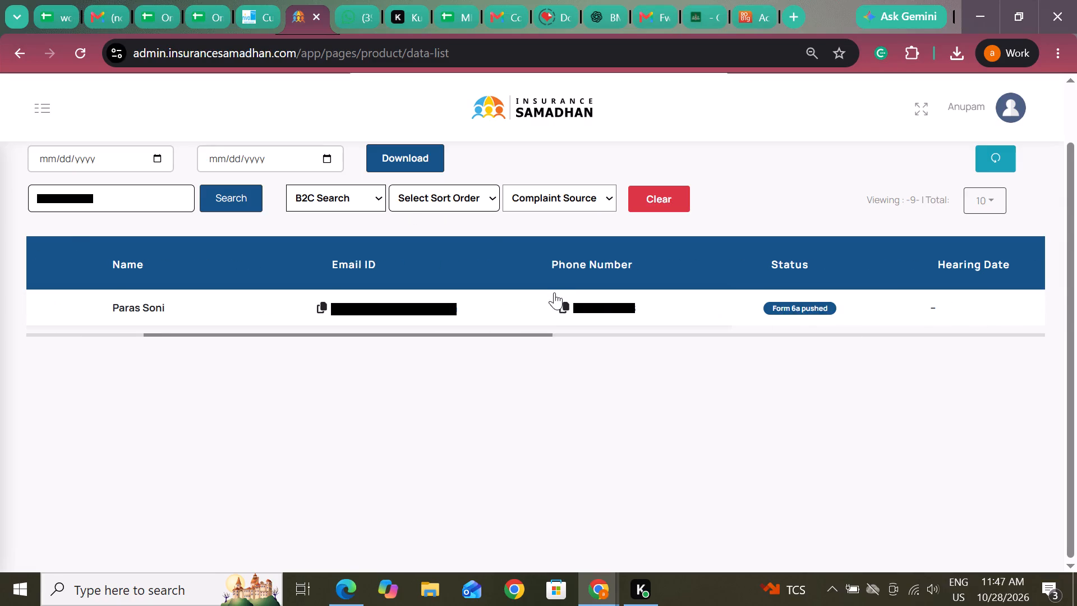
Copy the complainant's phone number from the Form 6a record and call it again through the Smartflo cloud phone.
{"action": "left_click", "coordinate": [553, 310]}
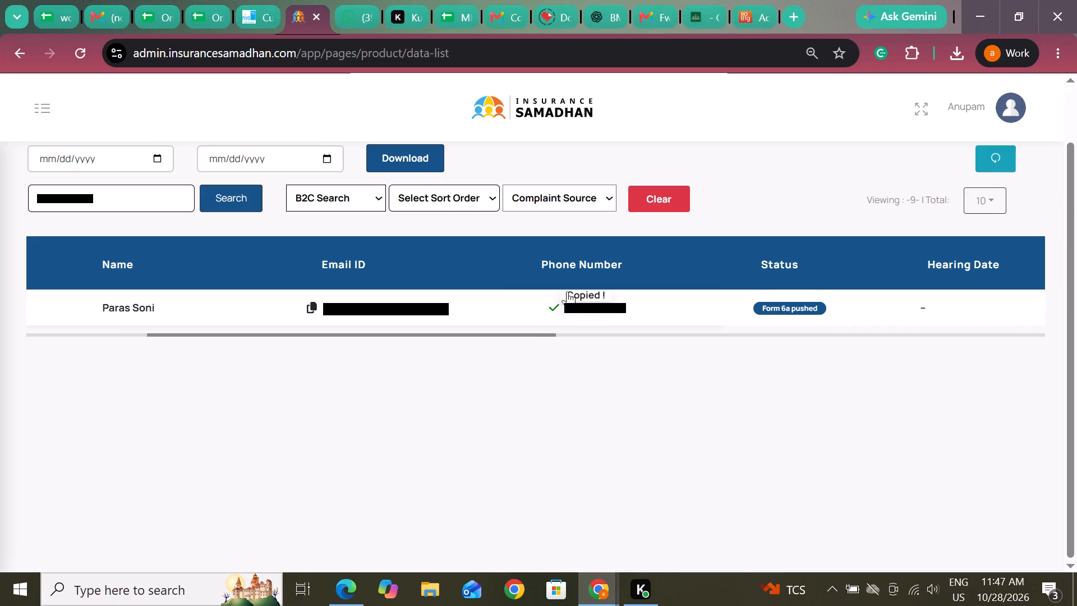
{"action": "scroll", "coordinate": [618, 11], "scroll_direction": "up", "scroll_amount": 4}
{"action": "left_click", "coordinate": [742, 21]}
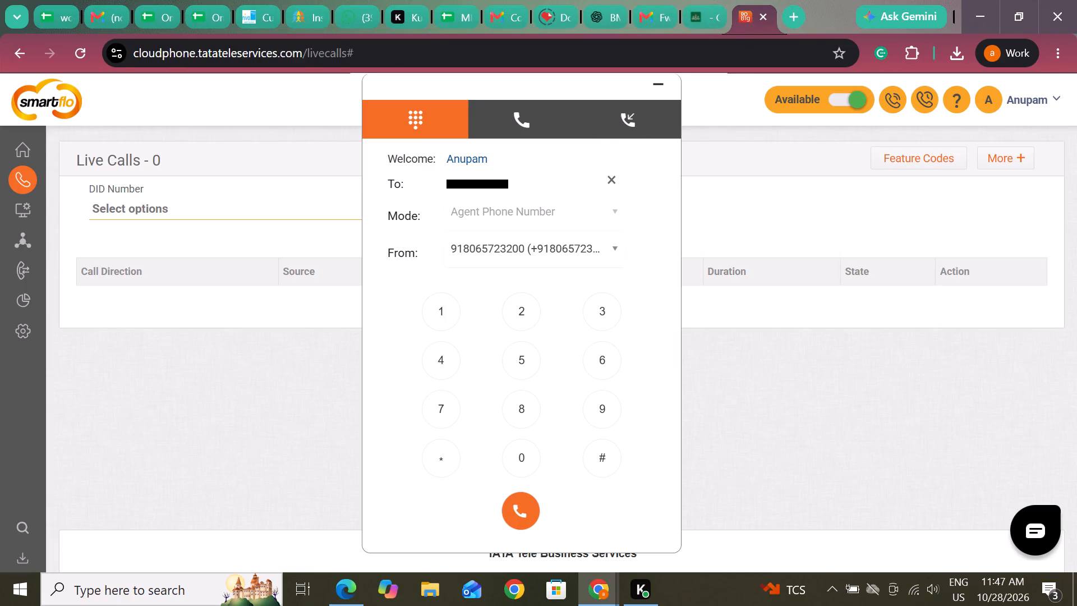
{"action": "double_click", "coordinate": [517, 180], "text": "ctrl"}
{"action": "key", "text": "ctrl+v"}
{"action": "left_click", "coordinate": [521, 512]}
{"action": "scroll", "coordinate": [251, 6], "scroll_direction": "up", "scroll_amount": 5}
Return to the Insurance Samadhan admin portal and review the called complainant's Form 6a record.
{"action": "left_click", "coordinate": [300, 29]}
{"action": "scroll", "coordinate": [317, 315], "scroll_direction": "up", "scroll_amount": 1}
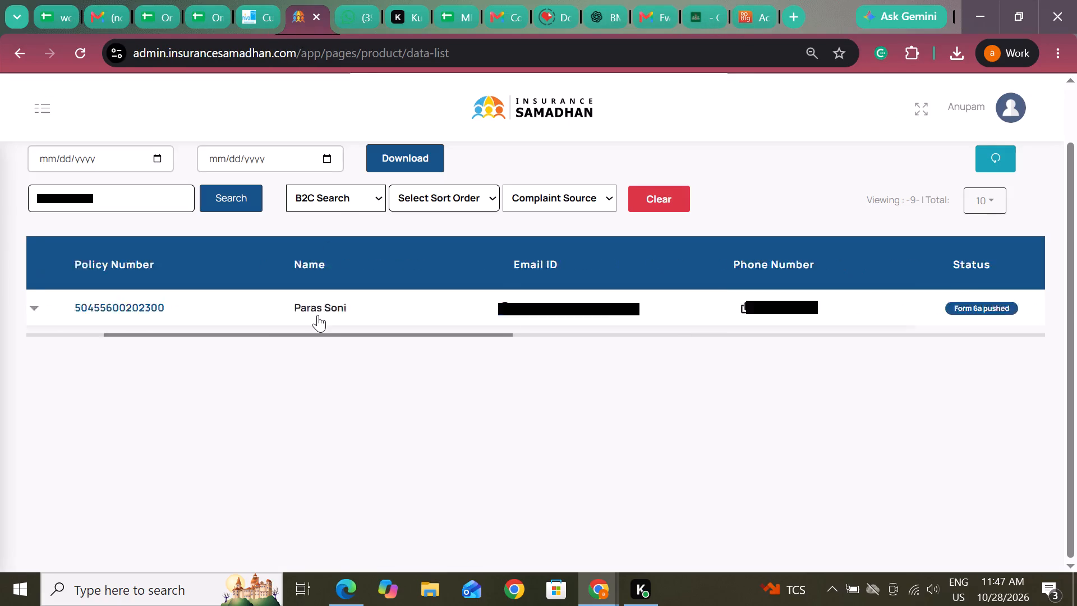
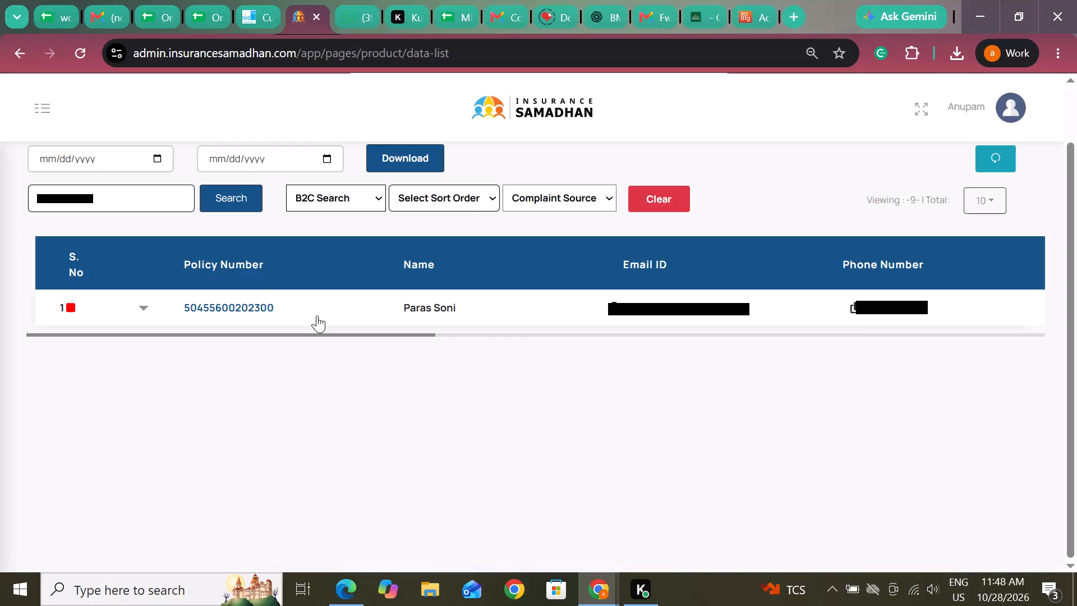
Open the communication log of the Form 6a pushed complaint and examine its dated entries, descriptions and statuses.
{"action": "scroll", "coordinate": [463, 304], "scroll_direction": "left", "scroll_amount": 2}
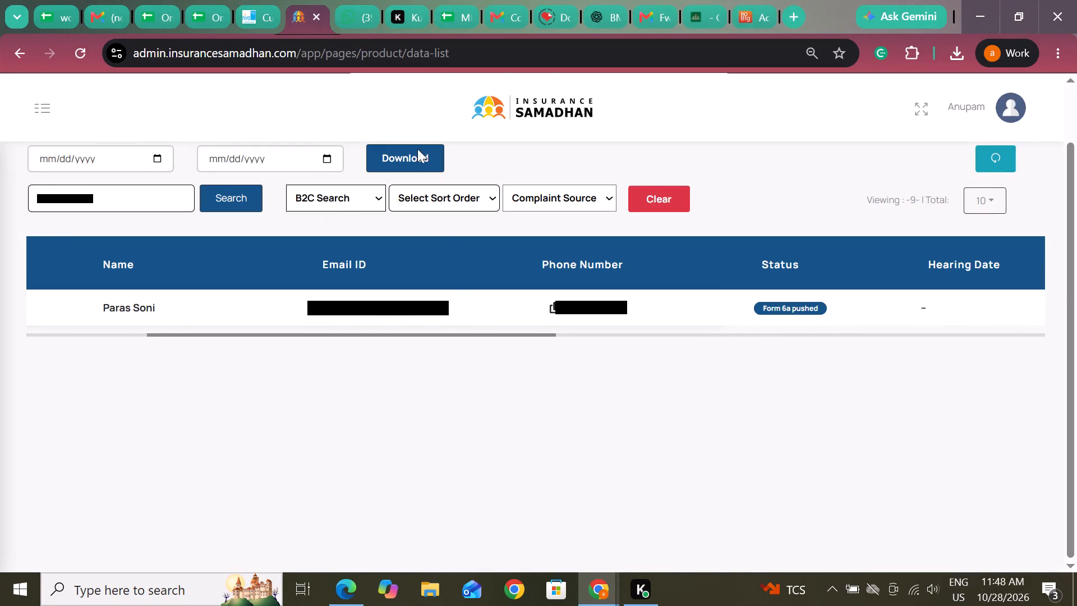
{"action": "scroll", "coordinate": [470, 304], "scroll_direction": "left", "scroll_amount": 1}
{"action": "left_click", "coordinate": [480, 307]}
{"action": "left_click", "coordinate": [496, 351]}
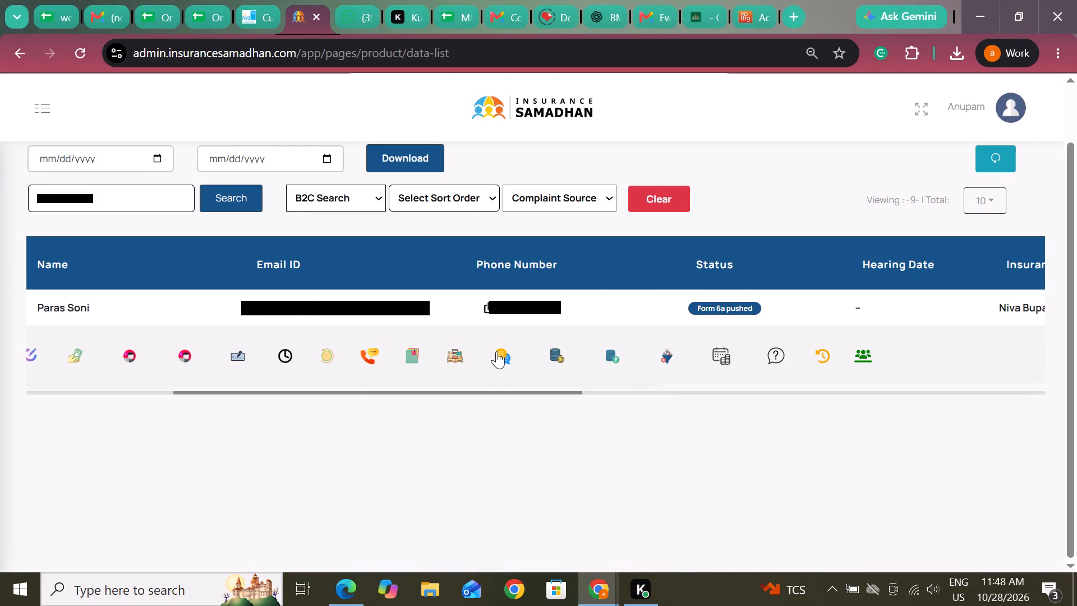
{"action": "scroll", "coordinate": [451, 443], "scroll_direction": "down", "scroll_amount": 8}
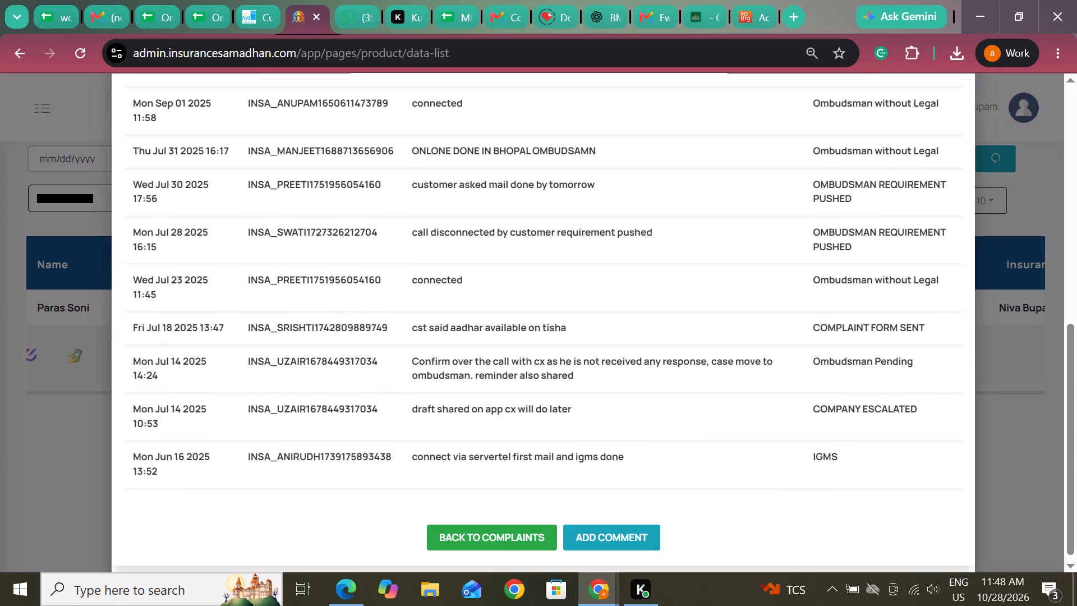
{"action": "scroll", "coordinate": [452, 444], "scroll_direction": "down", "scroll_amount": 7}
{"action": "scroll", "coordinate": [453, 443], "scroll_direction": "up", "scroll_amount": 13}
{"action": "scroll", "coordinate": [441, 311], "scroll_direction": "down", "scroll_amount": 4}
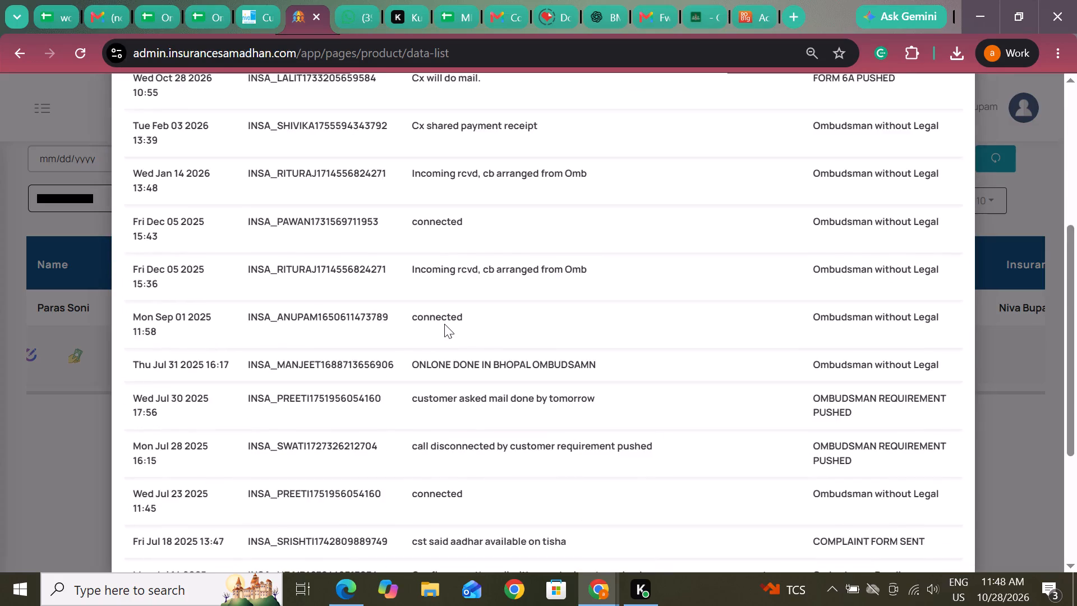
{"action": "scroll", "coordinate": [447, 323], "scroll_direction": "down", "scroll_amount": 4}
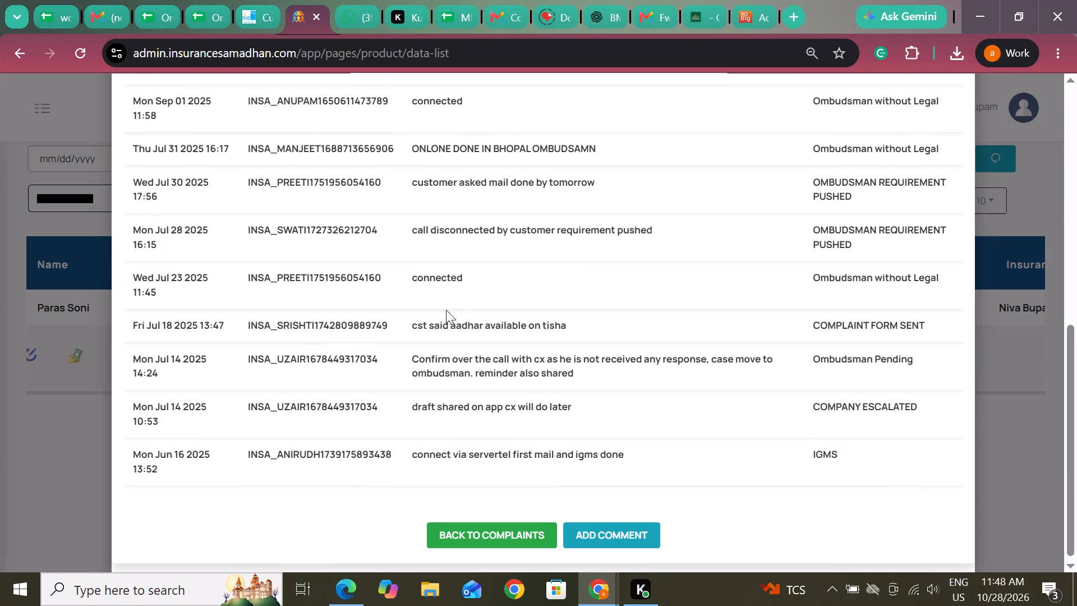
{"action": "scroll", "coordinate": [525, 343], "scroll_direction": "up", "scroll_amount": 7}
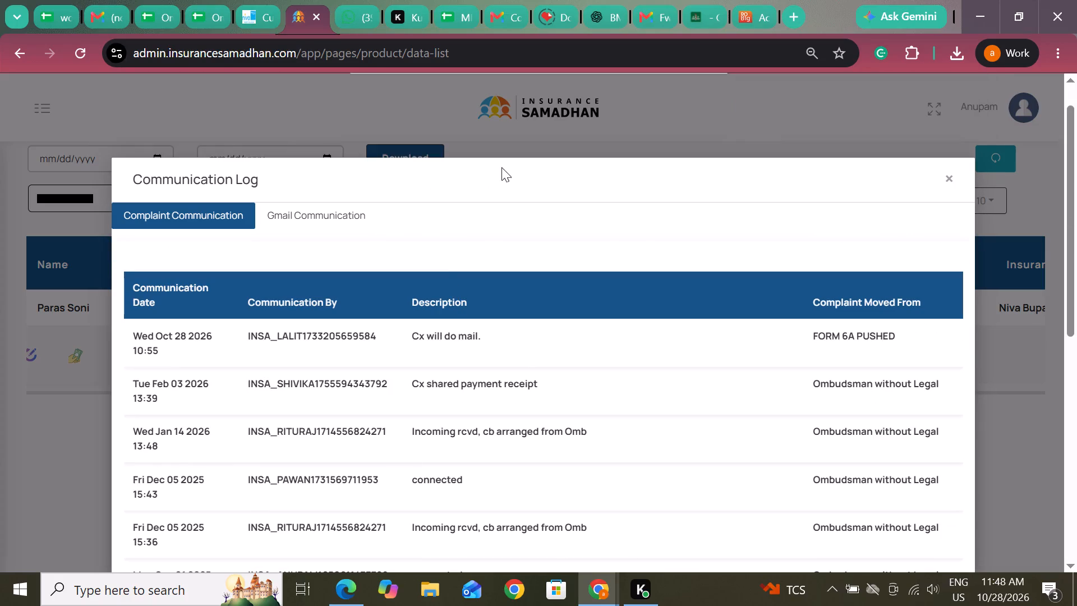
{"action": "left_click", "coordinate": [502, 163]}
Reopen the complaint's communication log and add the comment "nr".
{"action": "left_click", "coordinate": [510, 356]}
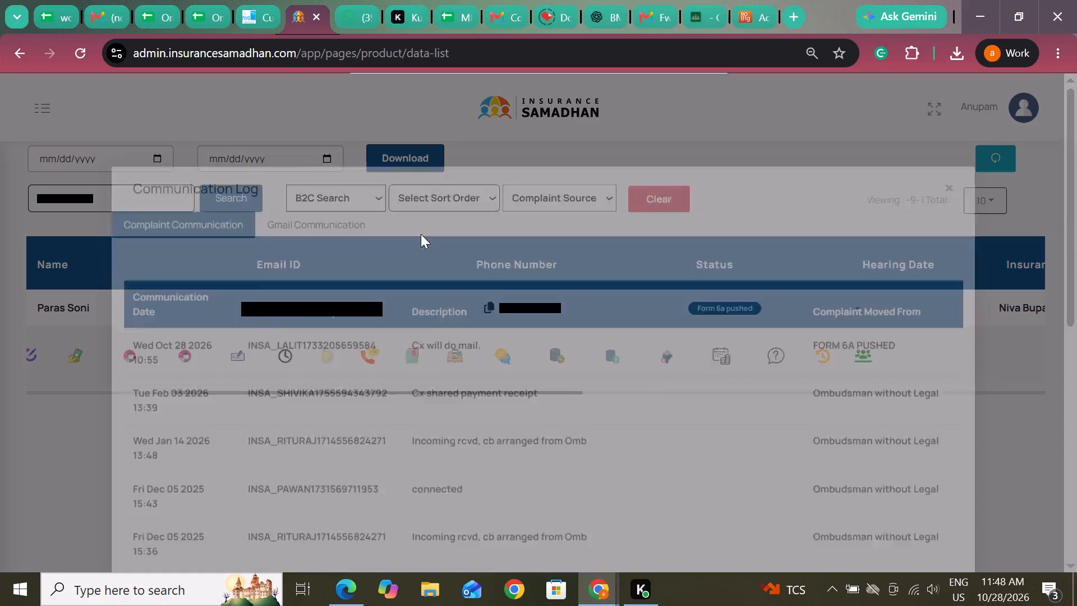
{"action": "scroll", "coordinate": [506, 454], "scroll_direction": "down", "scroll_amount": 9}
{"action": "left_click", "coordinate": [551, 516]}
{"action": "left_click", "coordinate": [583, 529]}
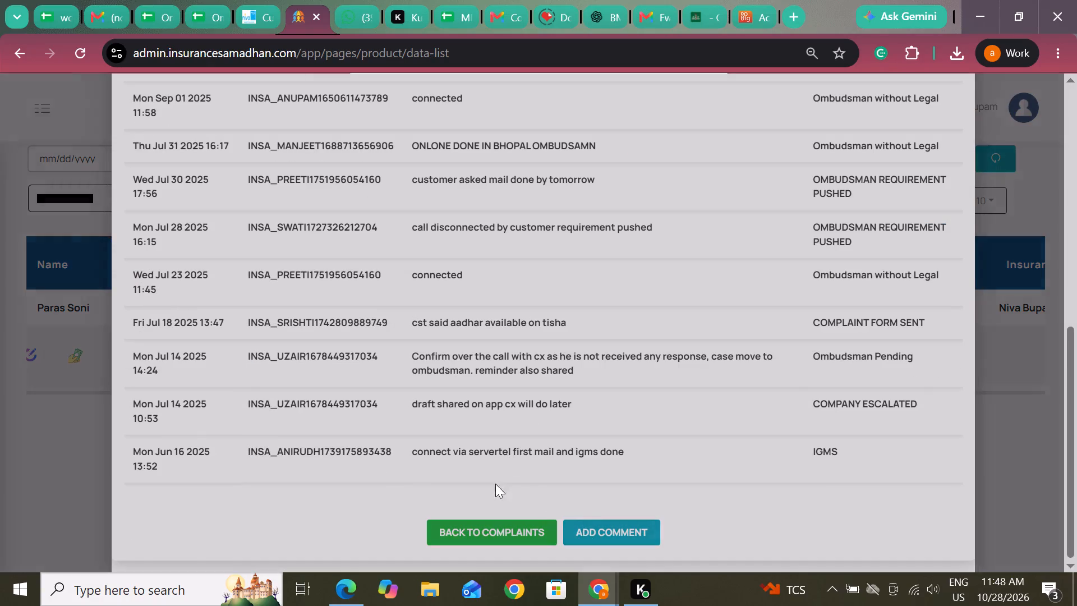
{"action": "left_click", "coordinate": [445, 420]}
{"action": "key", "text": "n"}
{"action": "key", "text": "r"}
{"action": "left_click", "coordinate": [573, 465]}
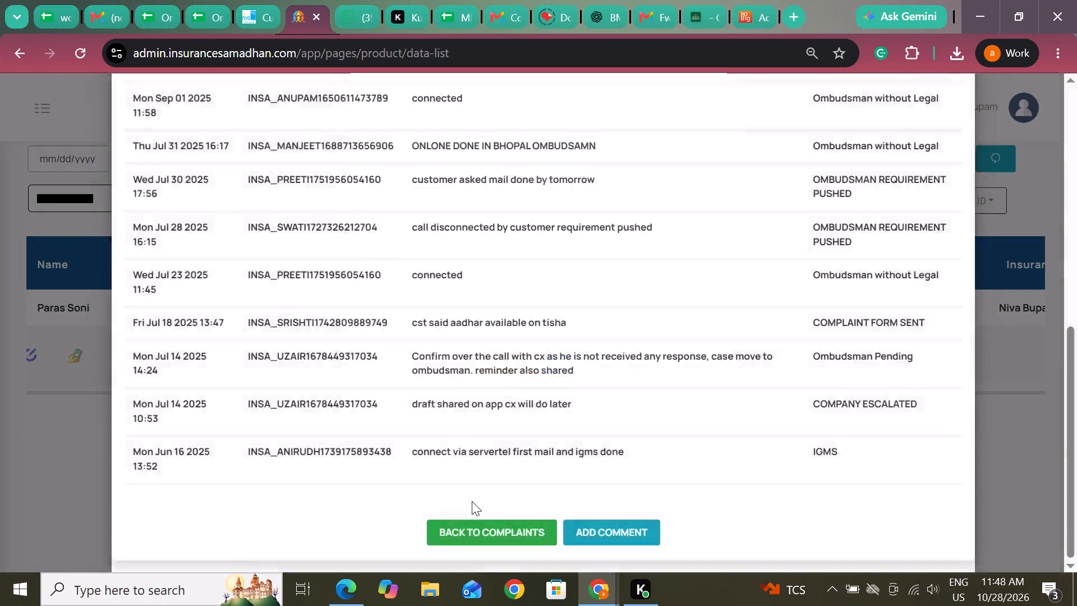
{"action": "scroll", "coordinate": [331, 81], "scroll_direction": "up", "scroll_amount": 8}
{"action": "scroll", "coordinate": [394, 283], "scroll_direction": "up", "scroll_amount": 7}
{"action": "left_click", "coordinate": [344, 150]}
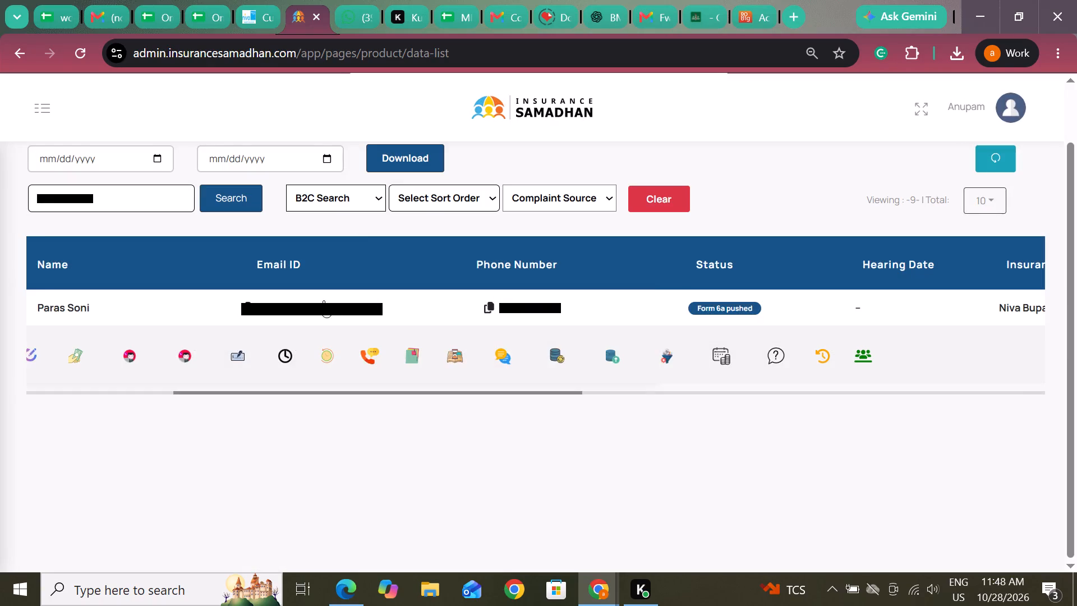
{"action": "scroll", "coordinate": [324, 300], "scroll_direction": "right", "scroll_amount": 3}
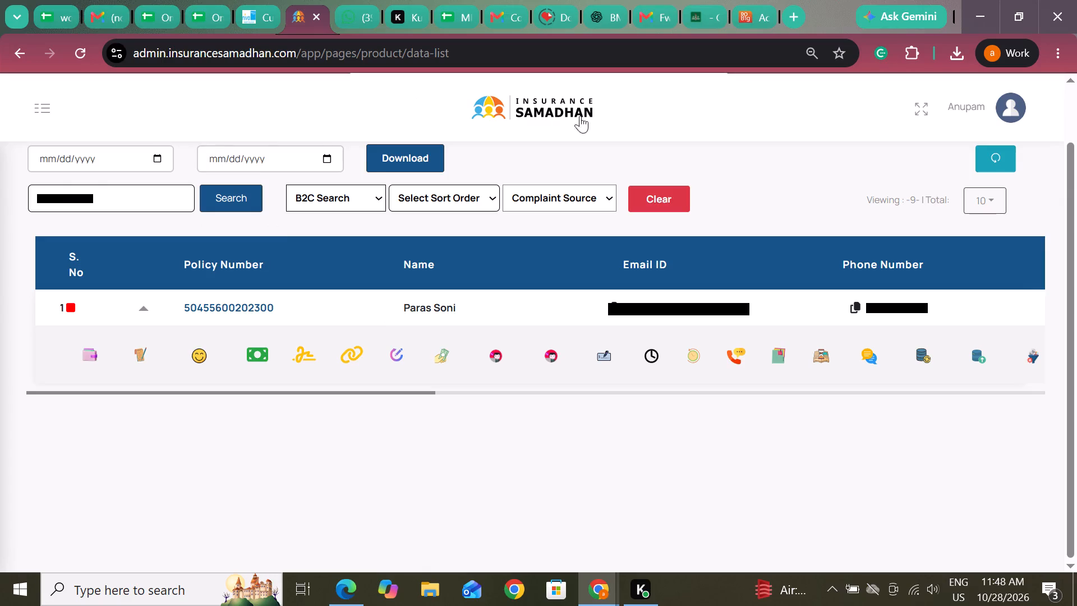
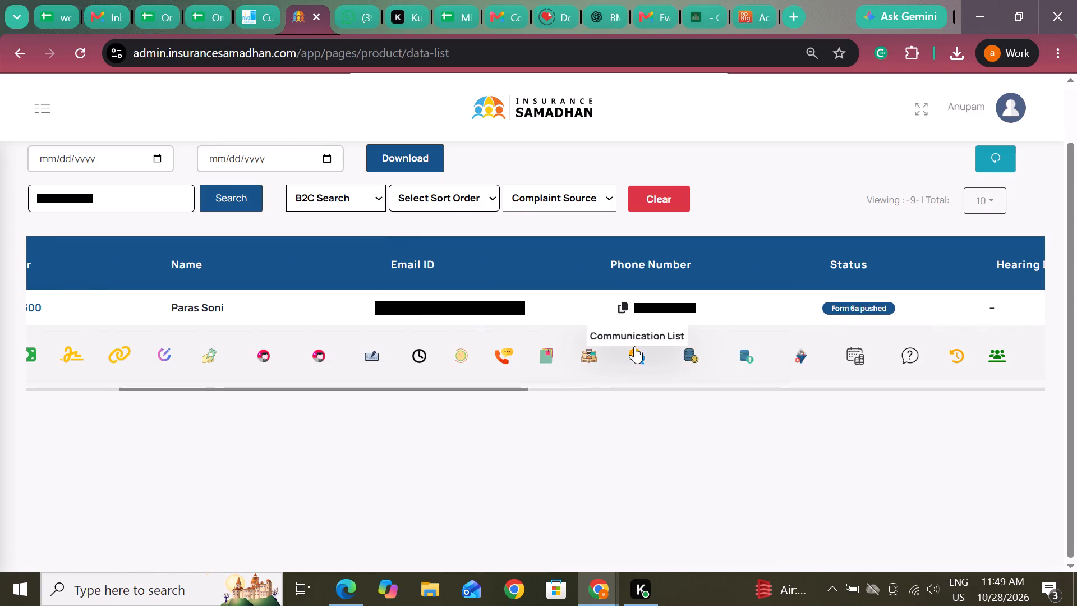
Open the Form 6a pushed complaint's communication log, check its most recent entries, and dismiss the log.
{"action": "left_click", "coordinate": [640, 354]}
{"action": "scroll", "coordinate": [447, 266], "scroll_direction": "up", "scroll_amount": 6}
{"action": "left_click", "coordinate": [508, 156]}
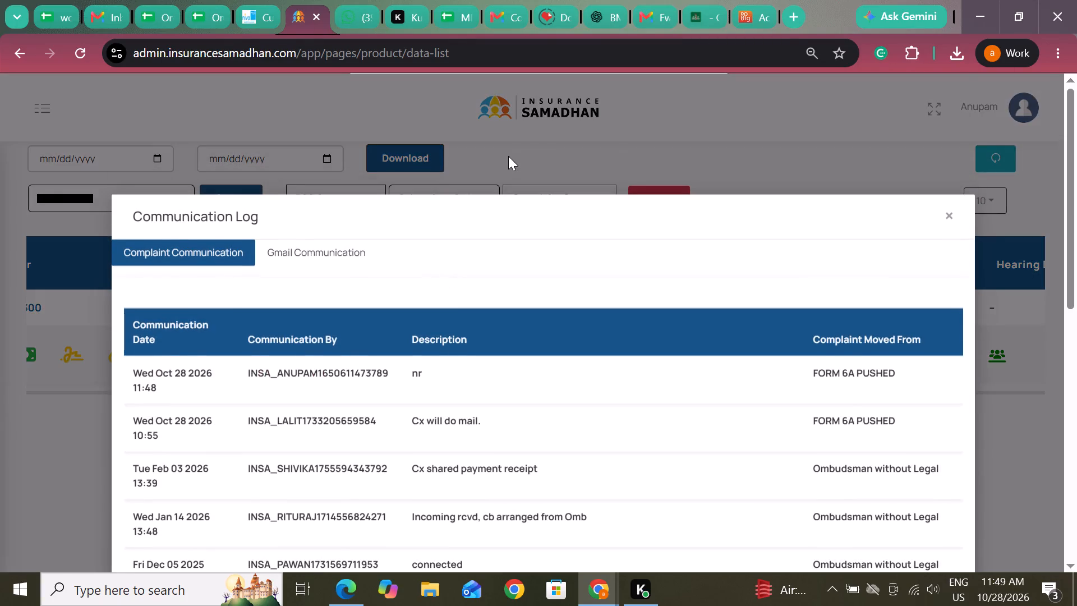
Examine the row 515 case in the September 6A pushed worksheet and copy its complainant phone number.
{"action": "left_click", "coordinate": [60, 27]}
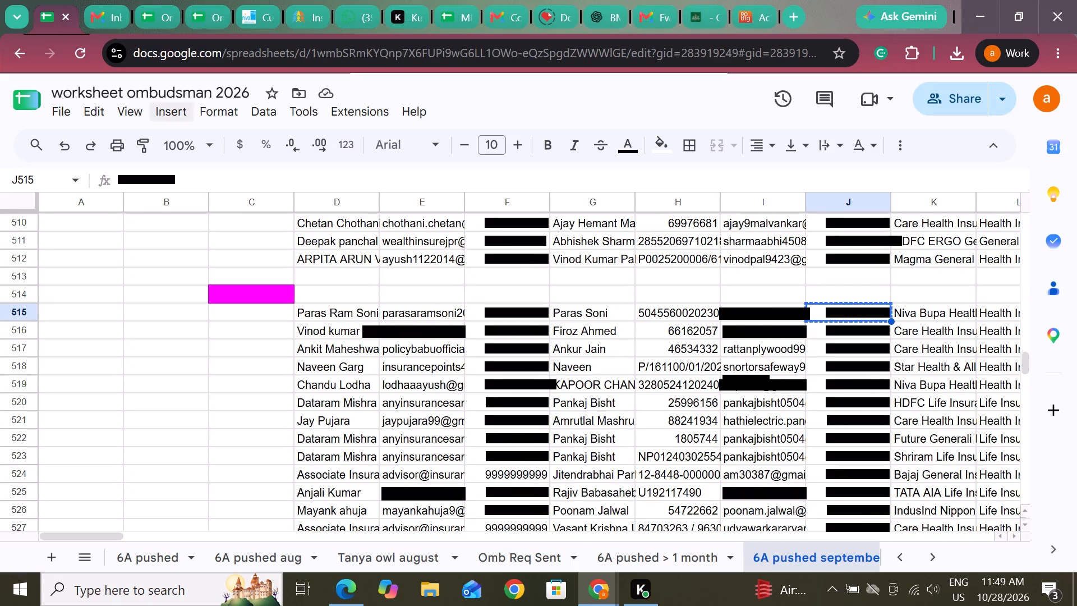
{"action": "left_click", "coordinate": [219, 316]}
{"action": "left_click", "coordinate": [162, 314]}
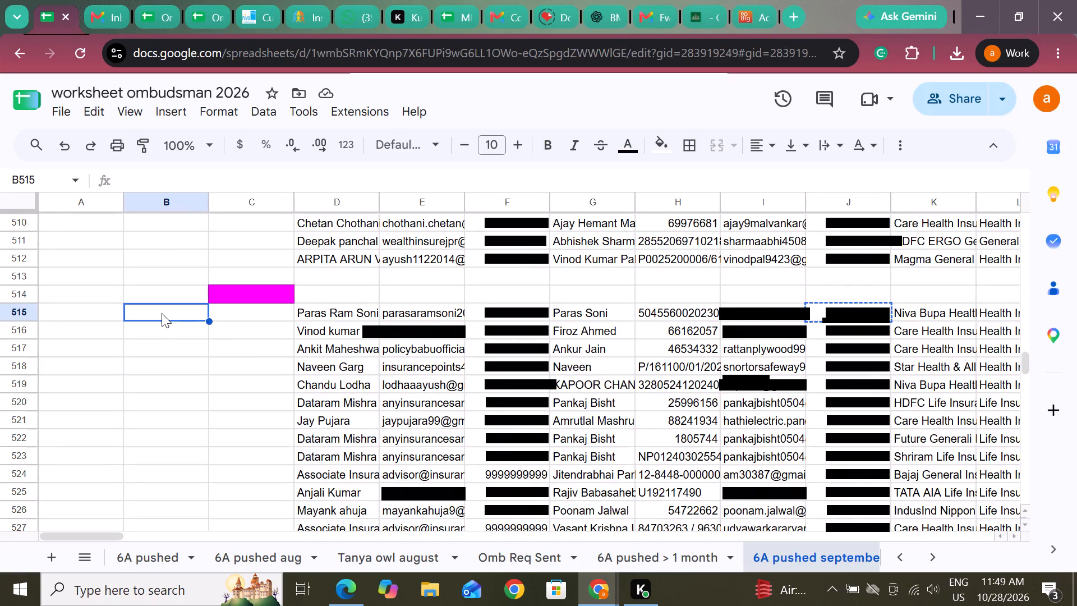
{"action": "left_click", "coordinate": [245, 337]}
{"action": "left_click", "coordinate": [151, 313]}
{"action": "left_click", "coordinate": [531, 322]}
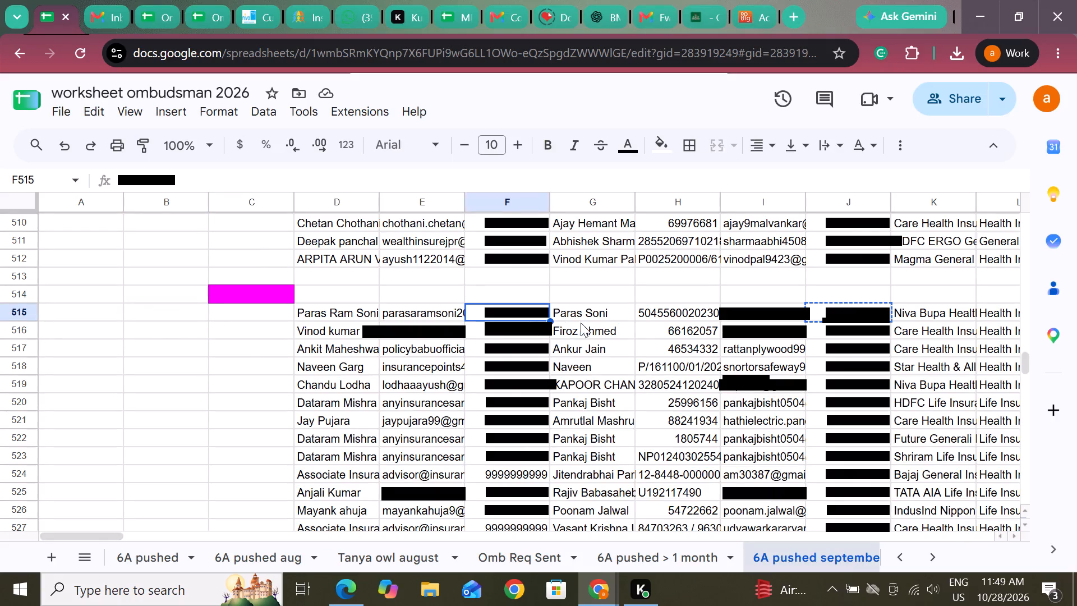
{"action": "left_click", "coordinate": [583, 323]}
{"action": "left_click", "coordinate": [701, 320]}
{"action": "left_click", "coordinate": [749, 320]}
{"action": "left_click", "coordinate": [712, 333]}
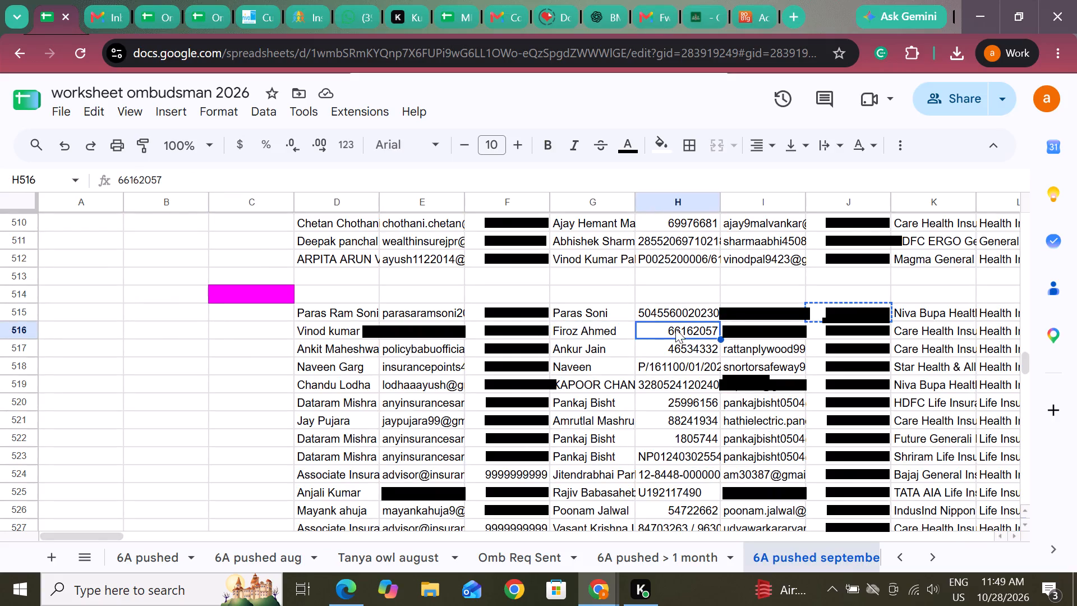
{"action": "left_click", "coordinate": [646, 323]}
{"action": "left_click", "coordinate": [709, 318]}
{"action": "left_click", "coordinate": [780, 318]}
{"action": "left_click", "coordinate": [831, 318]}
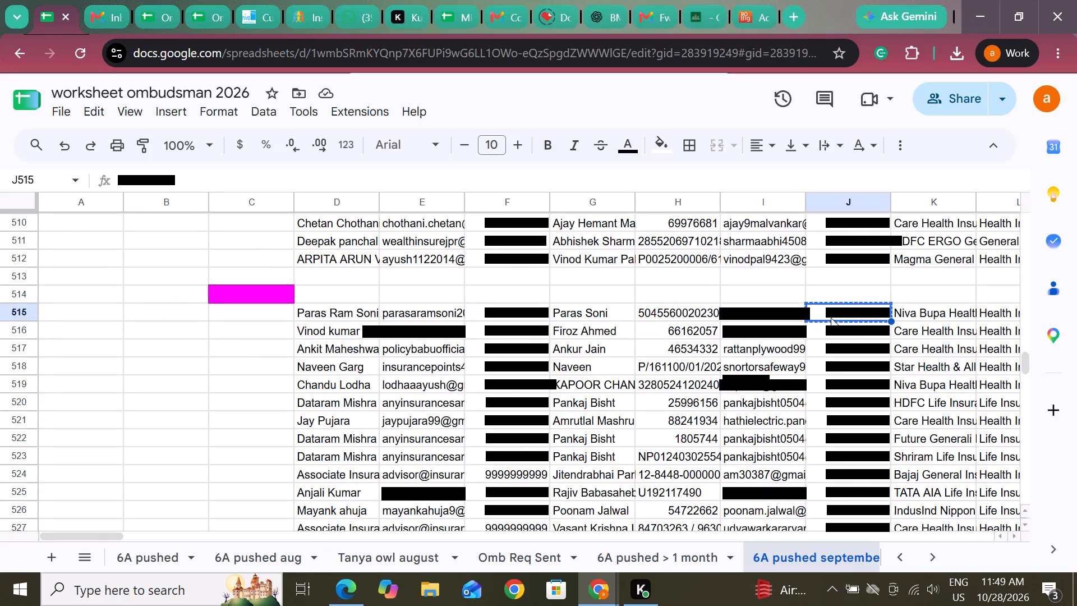
{"action": "key", "text": "ctrl+c"}
{"action": "key", "text": "ctrl+c"}
{"action": "key", "text": "ctrl+c"}
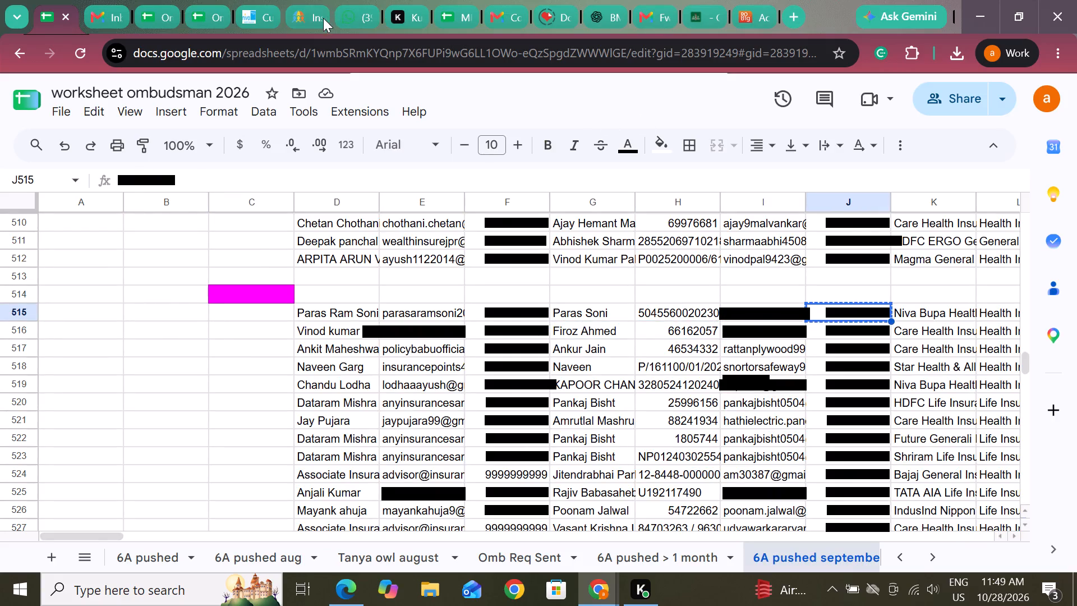
In the complaints portal, open the communication log of the row 515 case's Form 6a pushed complaint and check its latest entries.
{"action": "left_click", "coordinate": [323, 18]}
{"action": "scroll", "coordinate": [289, 320], "scroll_direction": "up", "scroll_amount": 1}
{"action": "left_click", "coordinate": [136, 302]}
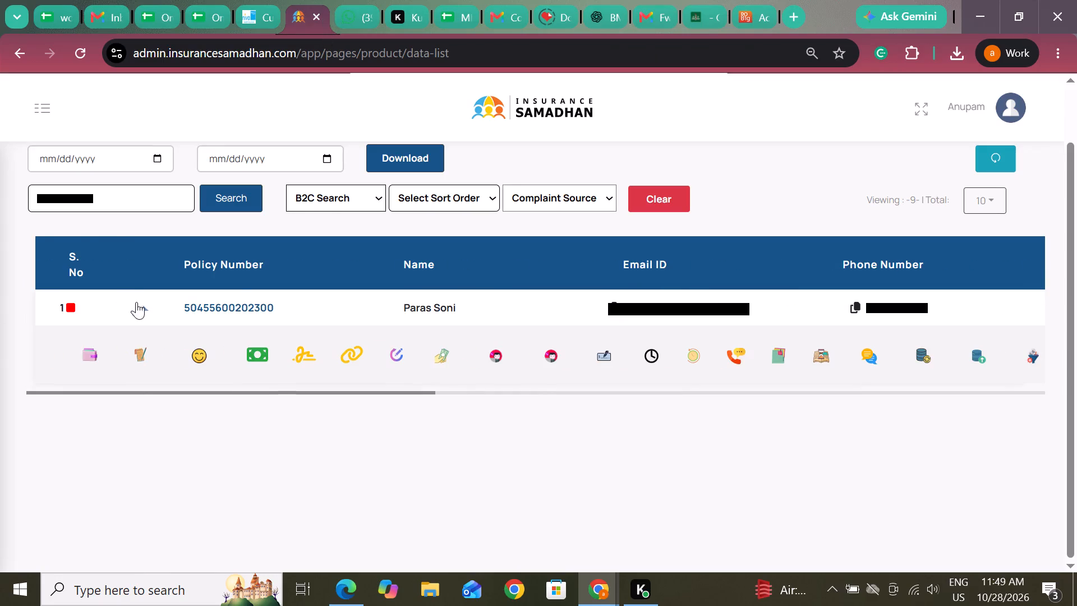
{"action": "scroll", "coordinate": [313, 325], "scroll_direction": "left", "scroll_amount": 3}
{"action": "left_click", "coordinate": [560, 313]}
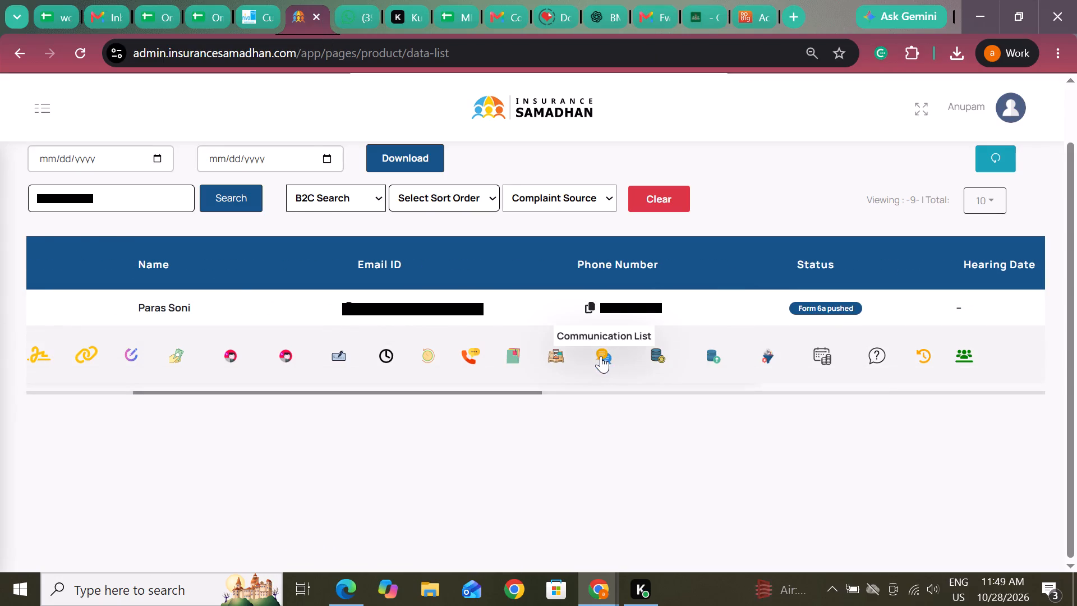
{"action": "left_click", "coordinate": [601, 356]}
{"action": "scroll", "coordinate": [566, 360], "scroll_direction": "up", "scroll_amount": 8}
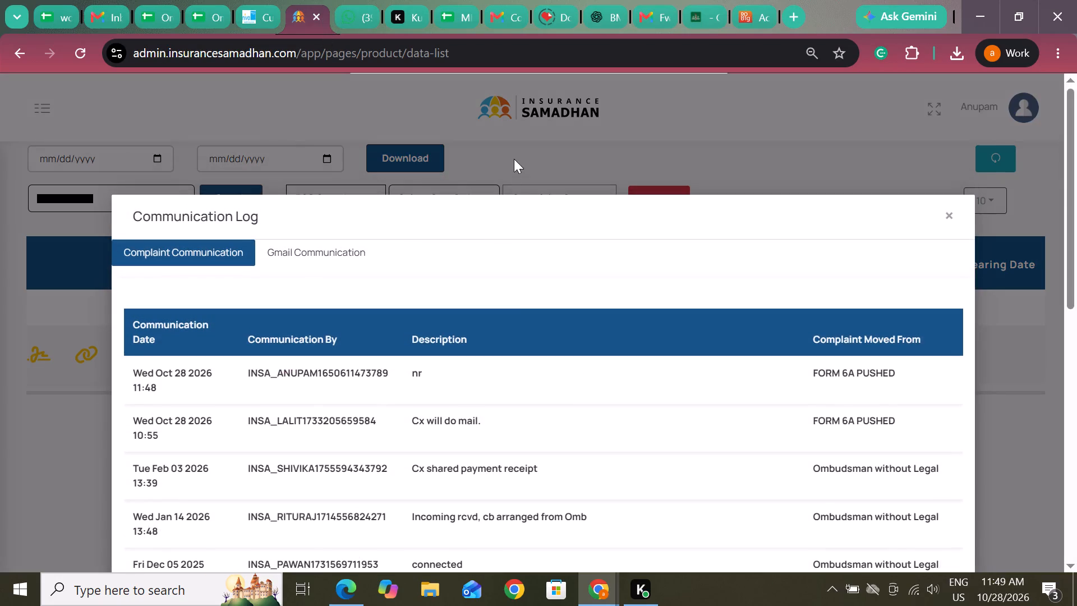
{"action": "left_click", "coordinate": [514, 159]}
Record the call outcome "nr" in column B of row 515 in the September worksheet.
{"action": "left_click", "coordinate": [150, 29]}
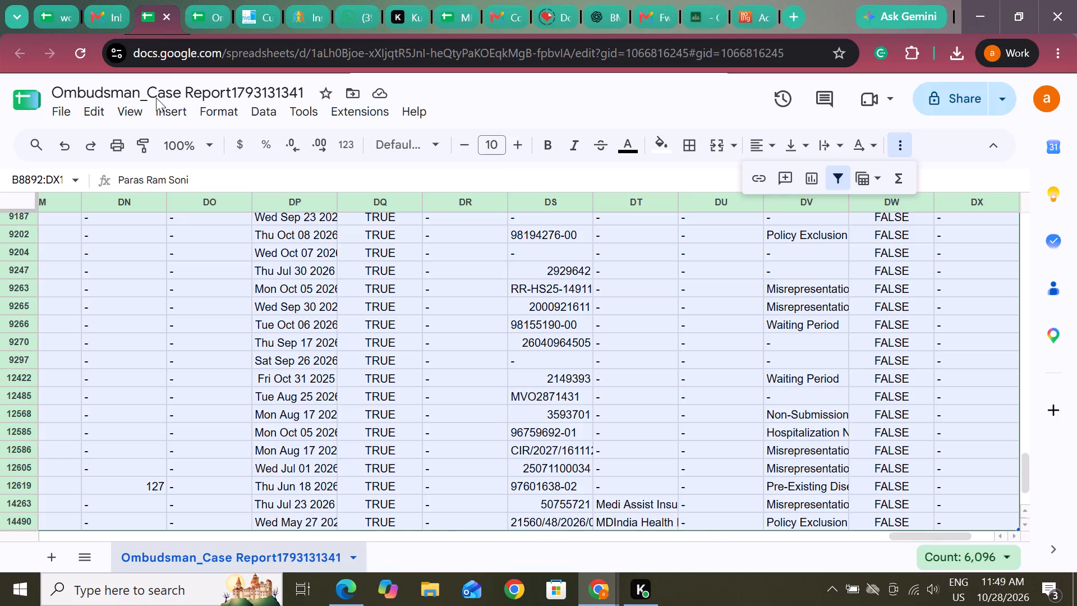
{"action": "left_click", "coordinate": [59, 22]}
{"action": "left_click", "coordinate": [144, 320]}
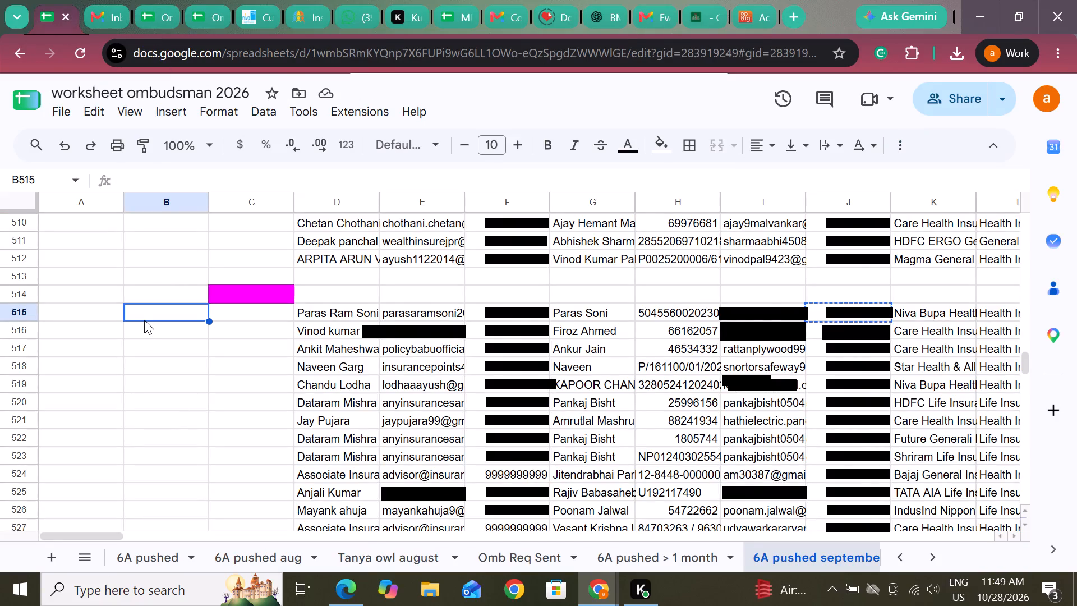
{"action": "type", "text": "nr"}
{"action": "left_click", "coordinate": [153, 341]}
Copy the complainant phone number from row 516 and search the Form 6a Received Complaints for it.
{"action": "left_click", "coordinate": [372, 336]}
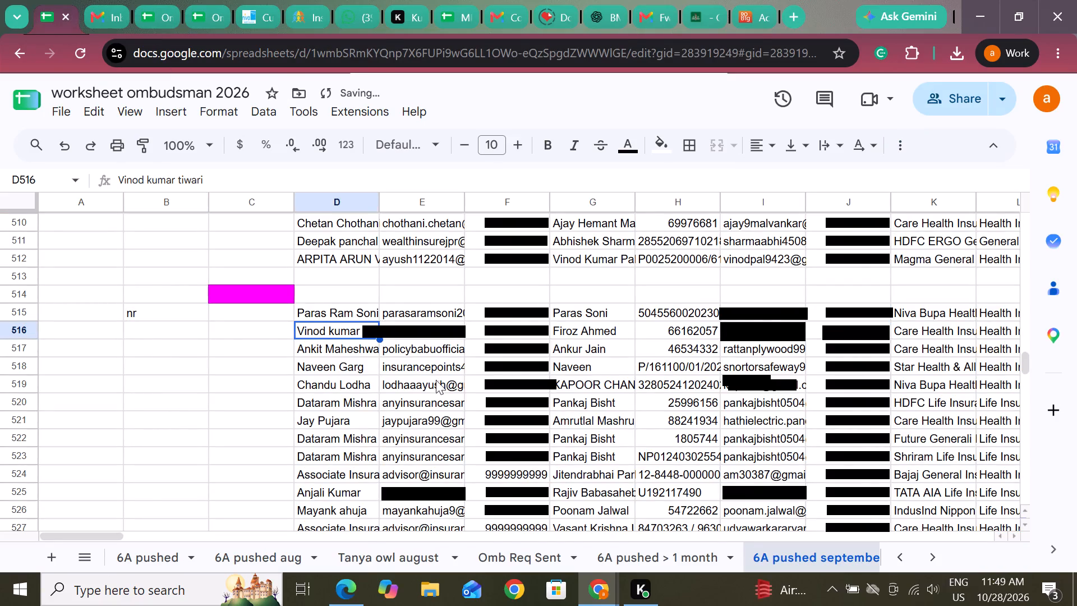
{"action": "left_click", "coordinate": [664, 332]}
{"action": "left_click", "coordinate": [735, 334]}
{"action": "left_click", "coordinate": [811, 329]}
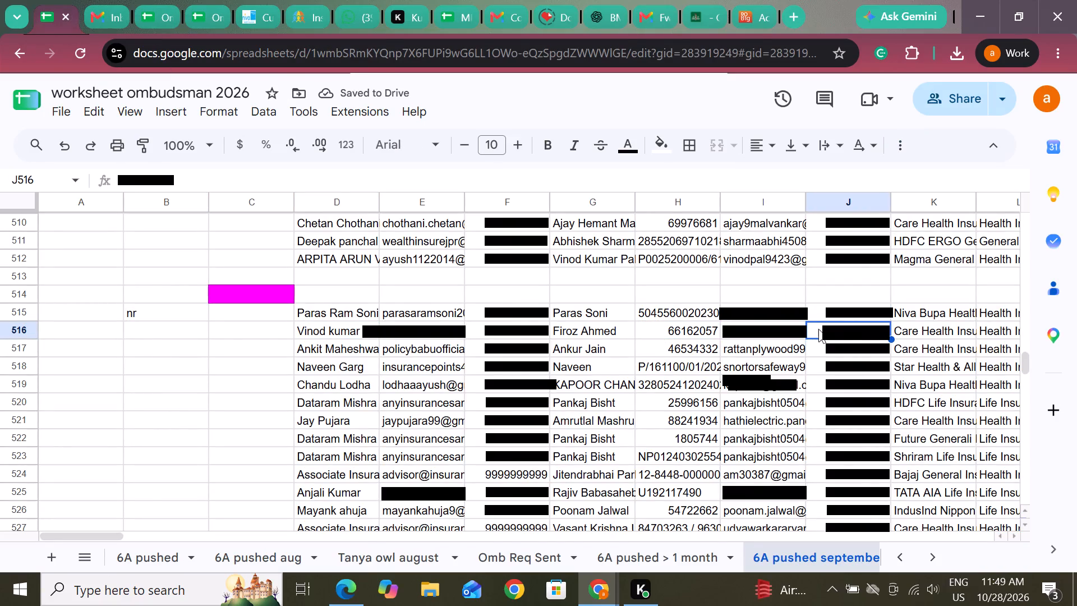
{"action": "key", "text": "ctrl+c"}
{"action": "key", "text": "ctrl+c"}
{"action": "left_click", "coordinate": [304, 16]}
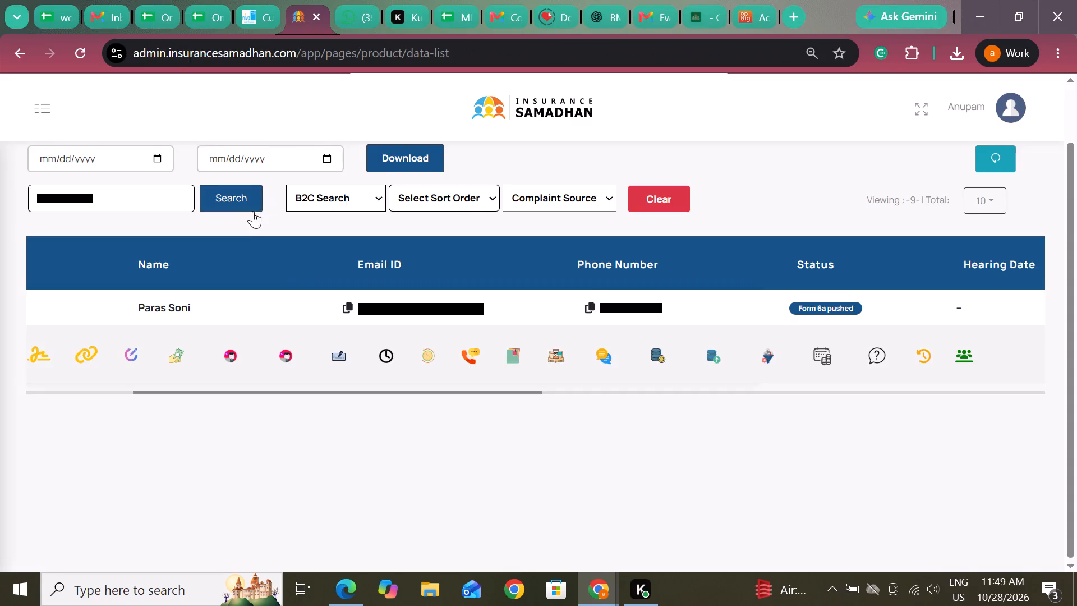
{"action": "scroll", "coordinate": [242, 223], "scroll_direction": "up", "scroll_amount": 5}
{"action": "double_click", "coordinate": [145, 254]}
{"action": "key", "text": "ctrl+v"}
{"action": "left_click", "coordinate": [269, 257]}
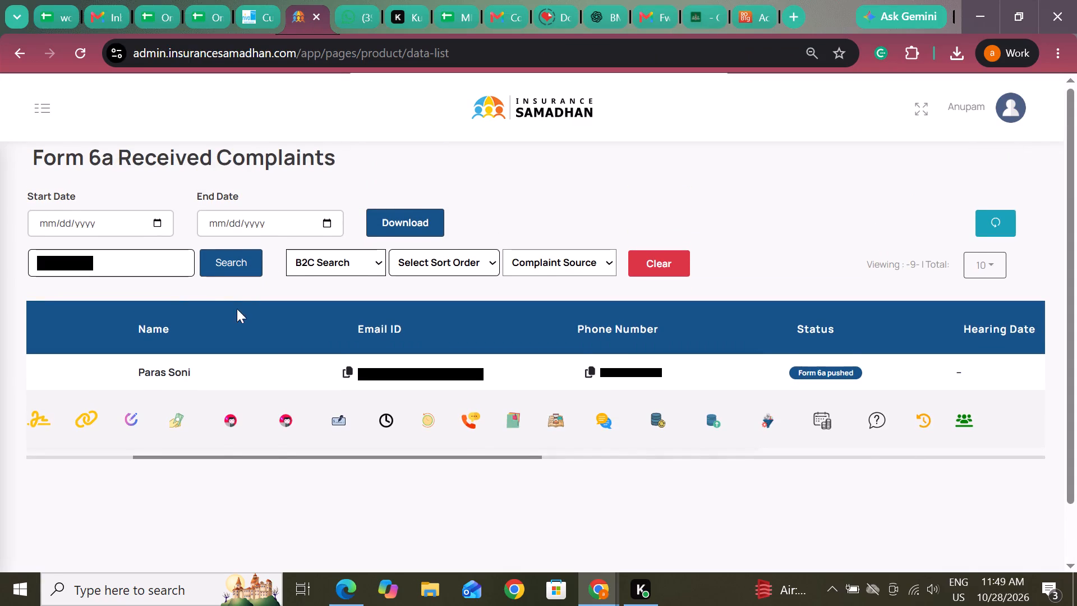
{"action": "left_click", "coordinate": [221, 281]}
{"action": "left_click", "coordinate": [222, 270]}
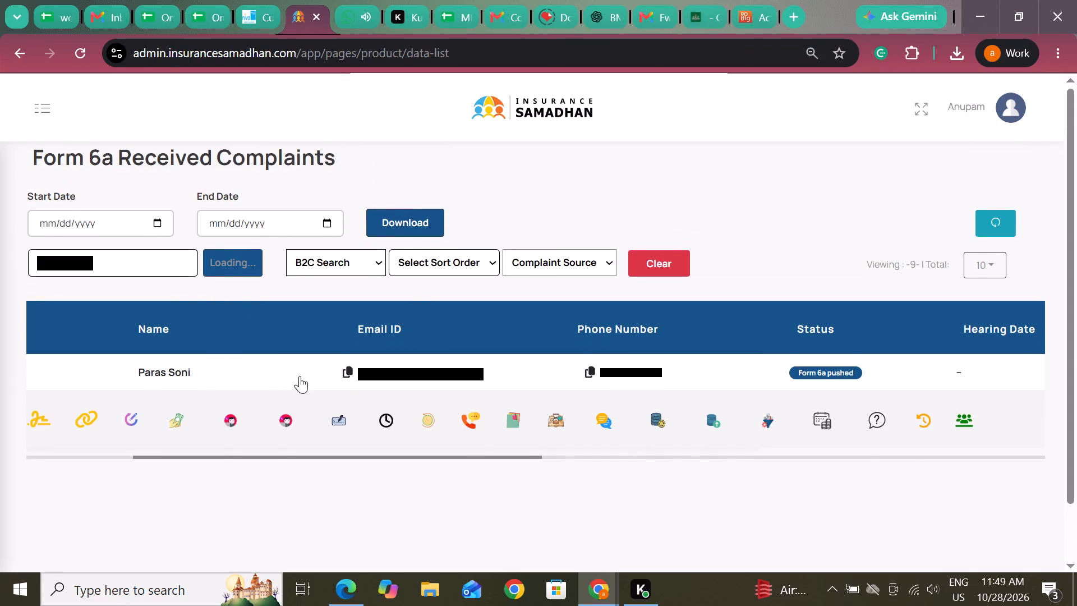
Copy the phone number of the Form 6a pushed complaint from the search results and call it through Smartflo.
{"action": "scroll", "coordinate": [303, 373], "scroll_direction": "left", "scroll_amount": 1}
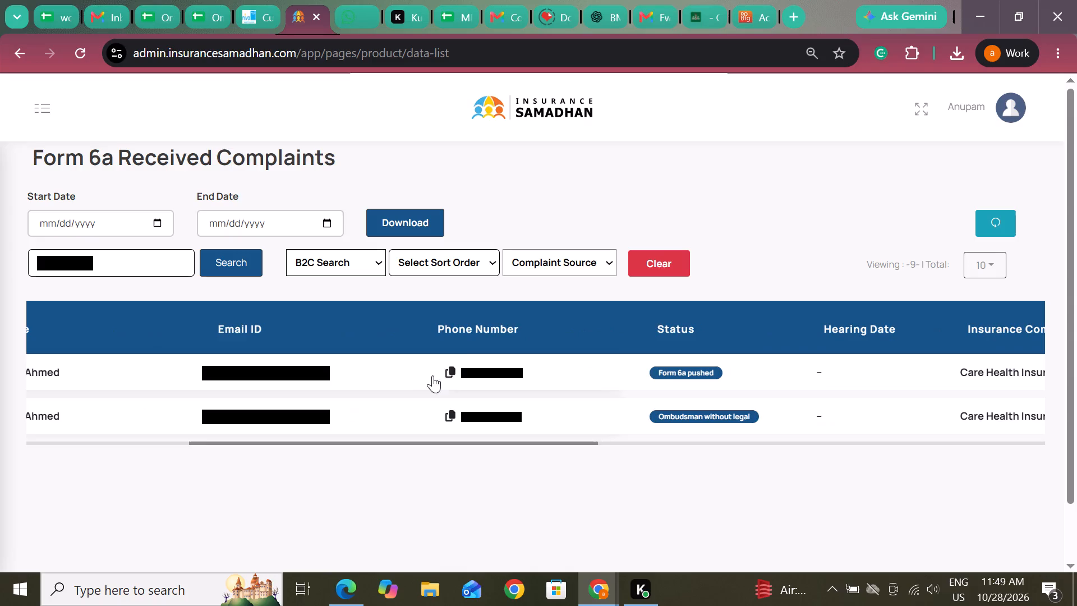
{"action": "left_click", "coordinate": [445, 375]}
{"action": "scroll", "coordinate": [489, 233], "scroll_direction": "left", "scroll_amount": 1}
{"action": "left_click", "coordinate": [728, 22]}
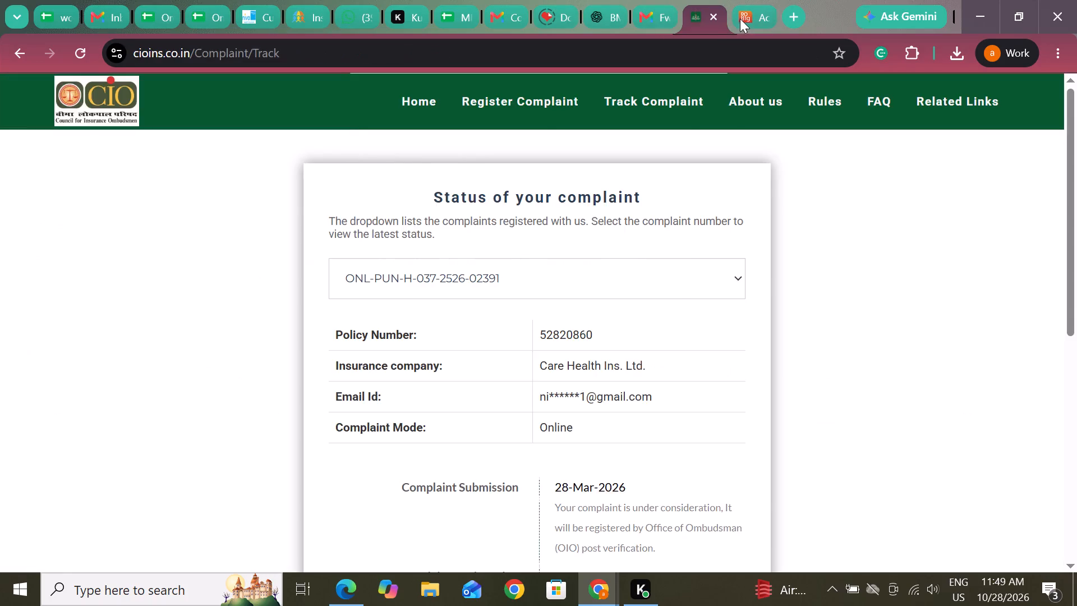
{"action": "left_click", "coordinate": [740, 19]}
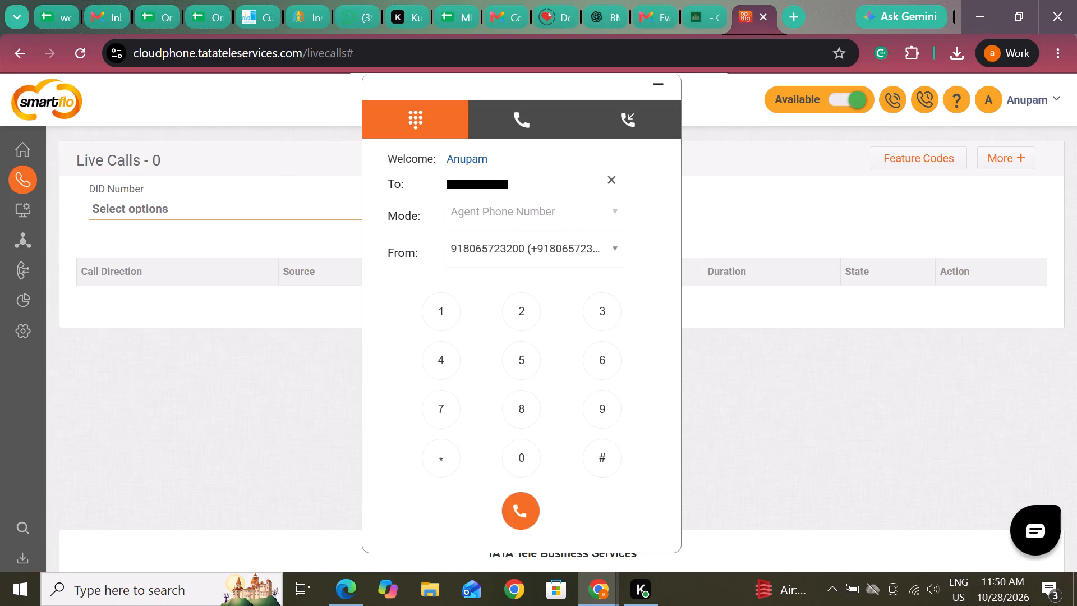
{"action": "double_click", "coordinate": [520, 187]}
{"action": "key", "text": "ctrl+v"}
{"action": "left_click", "coordinate": [531, 499]}
{"action": "scroll", "coordinate": [316, 85], "scroll_direction": "up", "scroll_amount": 7}
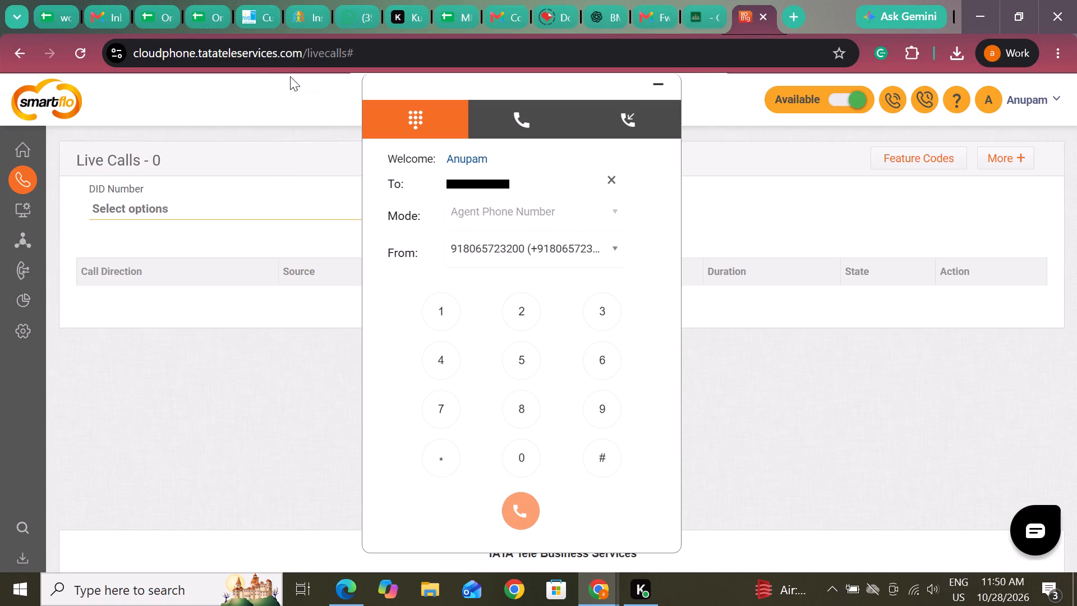
Return to the Form 6a Received Complaints search results and look over the row 516 complainant's entries.
{"action": "left_click", "coordinate": [291, 17]}
{"action": "scroll", "coordinate": [282, 304], "scroll_direction": "up", "scroll_amount": 1}
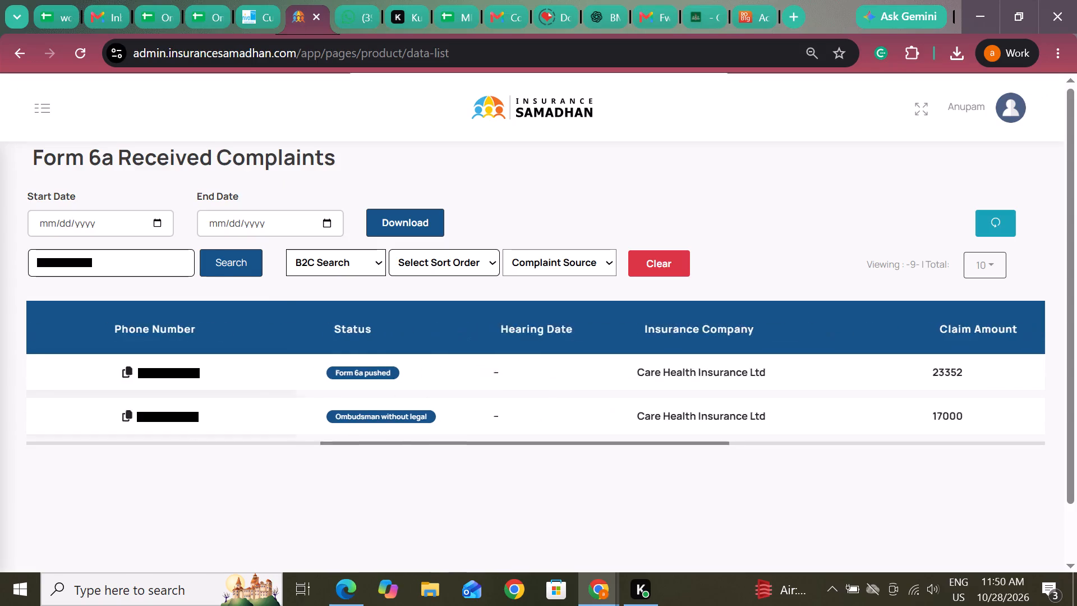
{"action": "scroll", "coordinate": [279, 314], "scroll_direction": "up", "scroll_amount": 1}
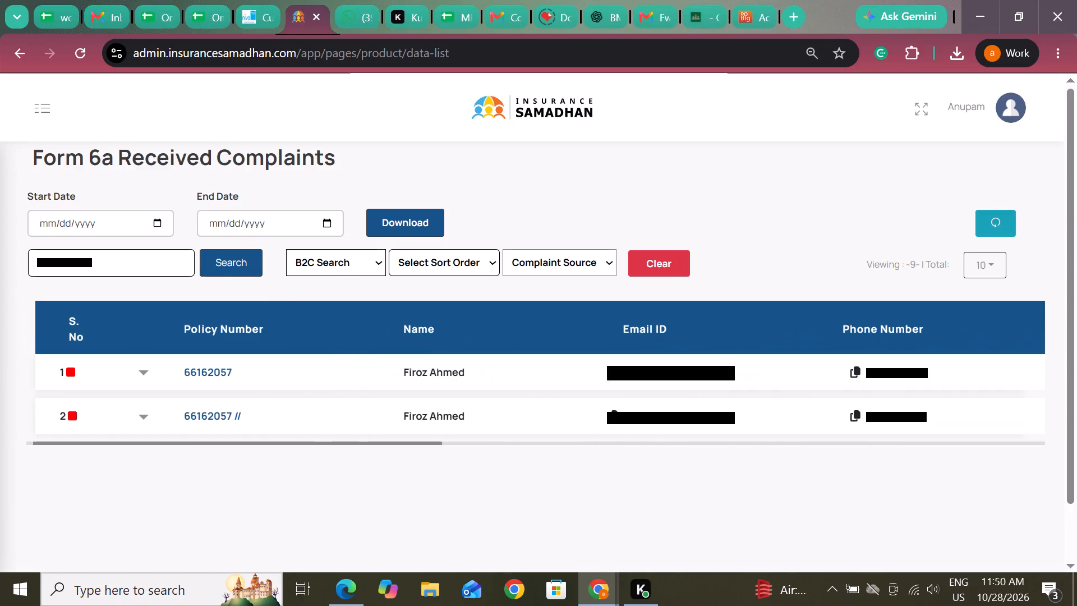
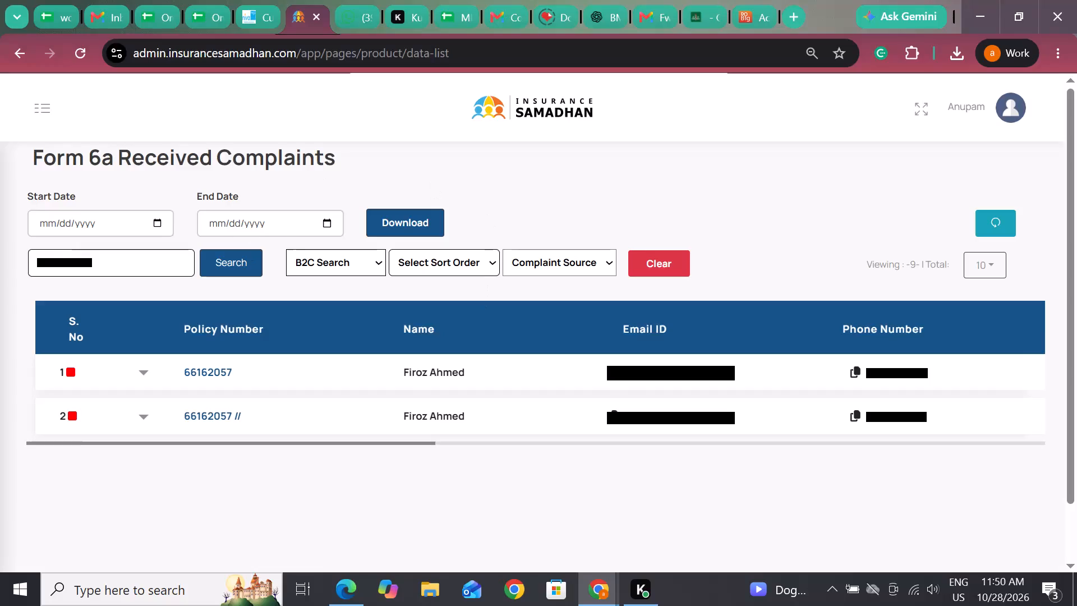
Open the complaint details from the first of the two entries listed for the row 516 complainant.
{"action": "scroll", "coordinate": [408, 344], "scroll_direction": "left", "scroll_amount": 1}
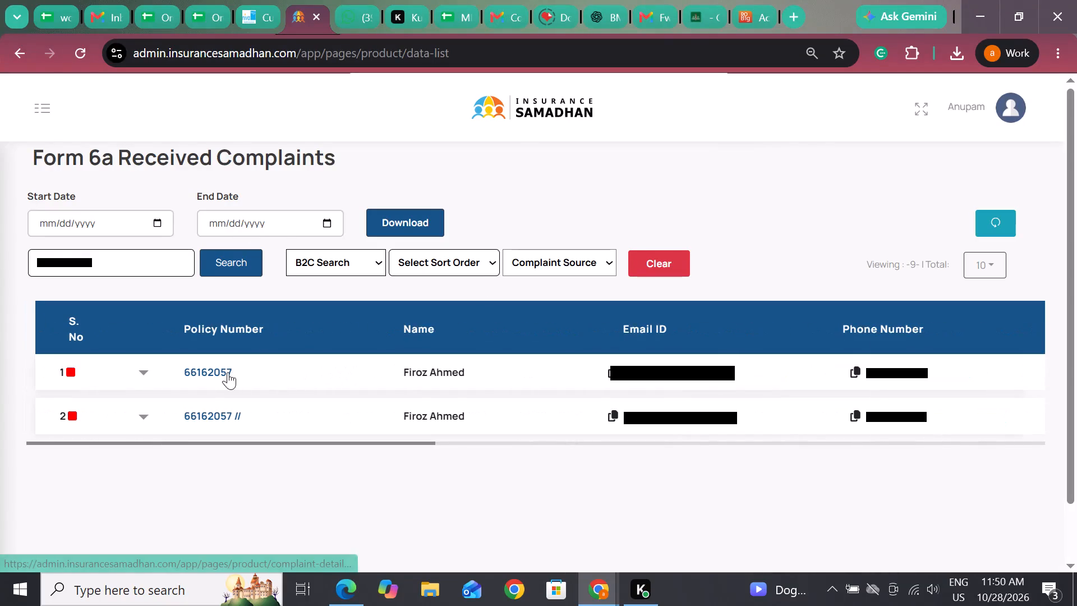
{"action": "left_click", "coordinate": [228, 372]}
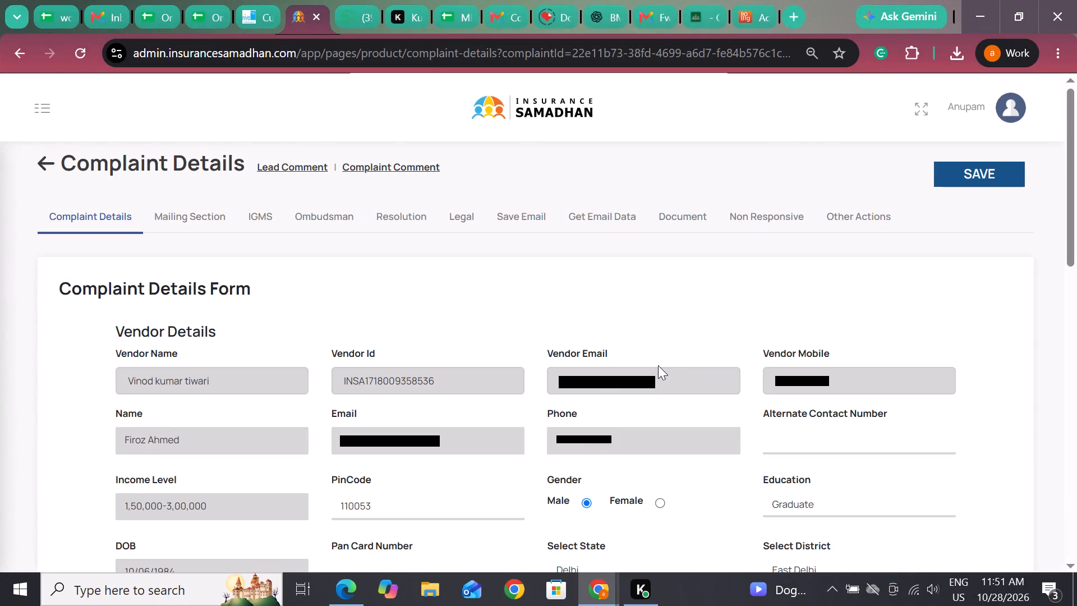
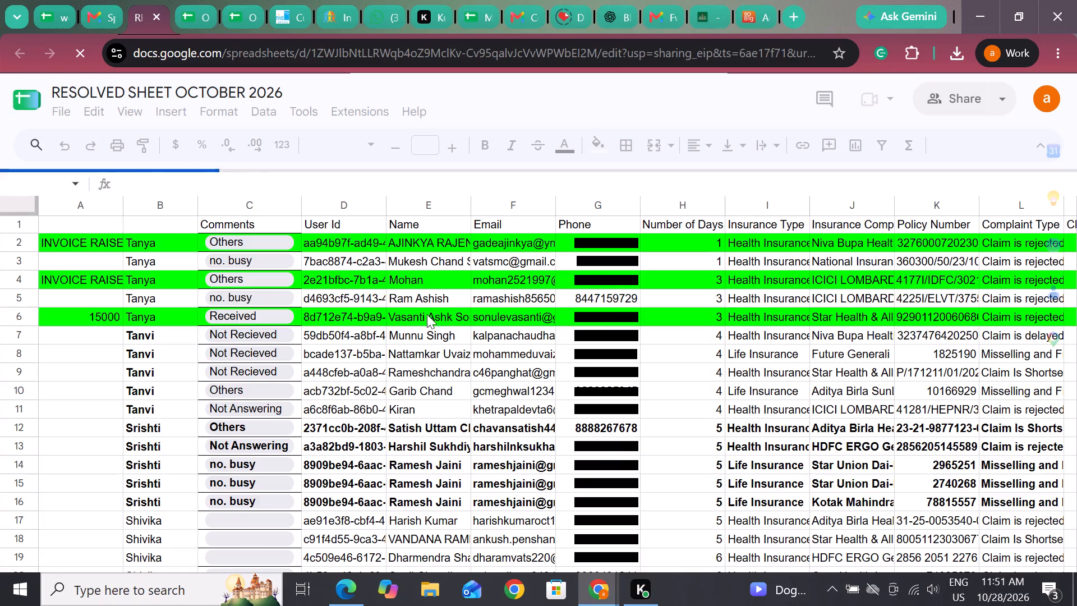
{"action": "scroll", "coordinate": [395, 305], "scroll_direction": "down", "scroll_amount": 2}
{"action": "scroll", "coordinate": [316, 302], "scroll_direction": "down", "scroll_amount": 1}
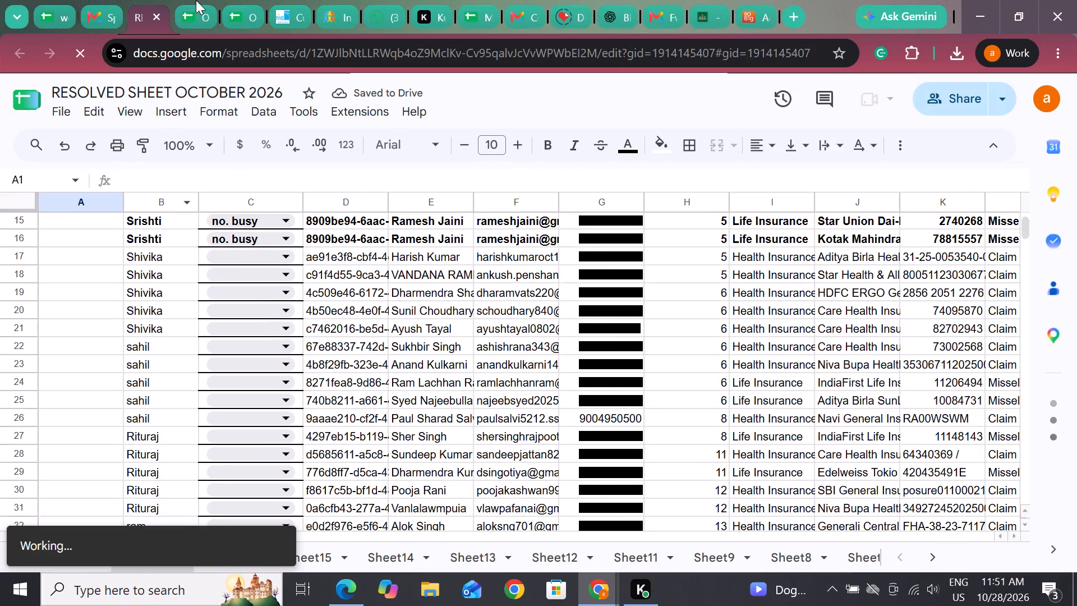
Return to the worksheet ombudsman 2026 spreadsheet and begin the call outcome entry in column B of row 516.
{"action": "left_click", "coordinate": [62, 19]}
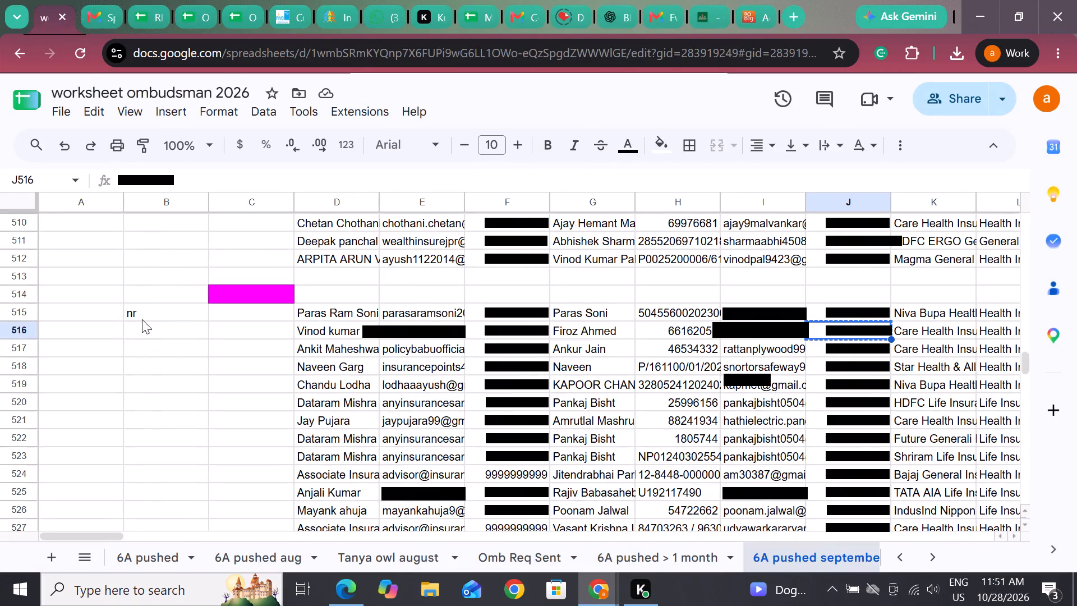
{"action": "left_click", "coordinate": [126, 328]}
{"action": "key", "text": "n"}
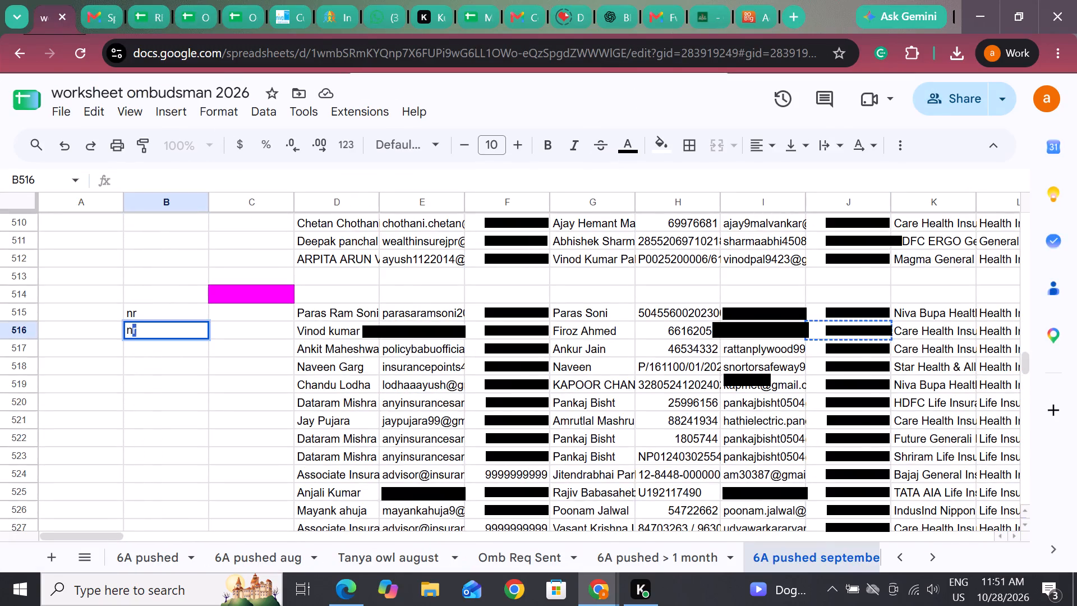
{"action": "key", "text": "BackSpace"}
{"action": "key", "text": "BackSpace"}
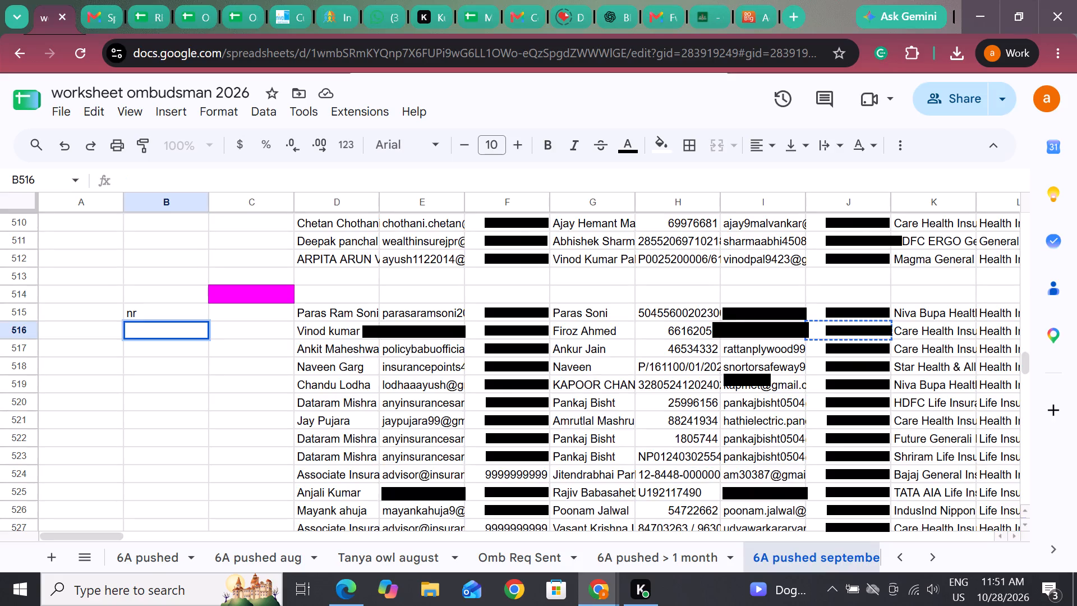
Record the call outcome "both nr" in column B of row 516 and copy that row's complainant email.
{"action": "type", "text": "both nr"}
{"action": "key", "text": "space"}
{"action": "left_click", "coordinate": [529, 357]}
{"action": "left_click", "coordinate": [718, 329]}
{"action": "left_click", "coordinate": [746, 330]}
{"action": "key", "text": "ctrl+c"}
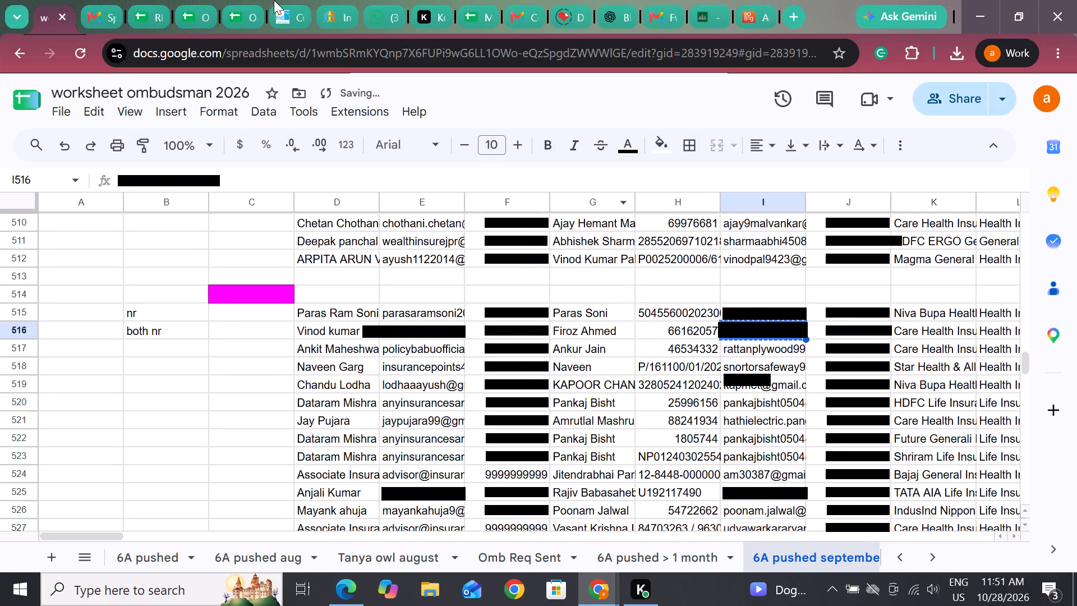
{"action": "key", "text": "ctrl+c"}
Add the comment "both nr" to the row 516 complainant's communication log in the portal and close the log.
{"action": "left_click", "coordinate": [326, 24]}
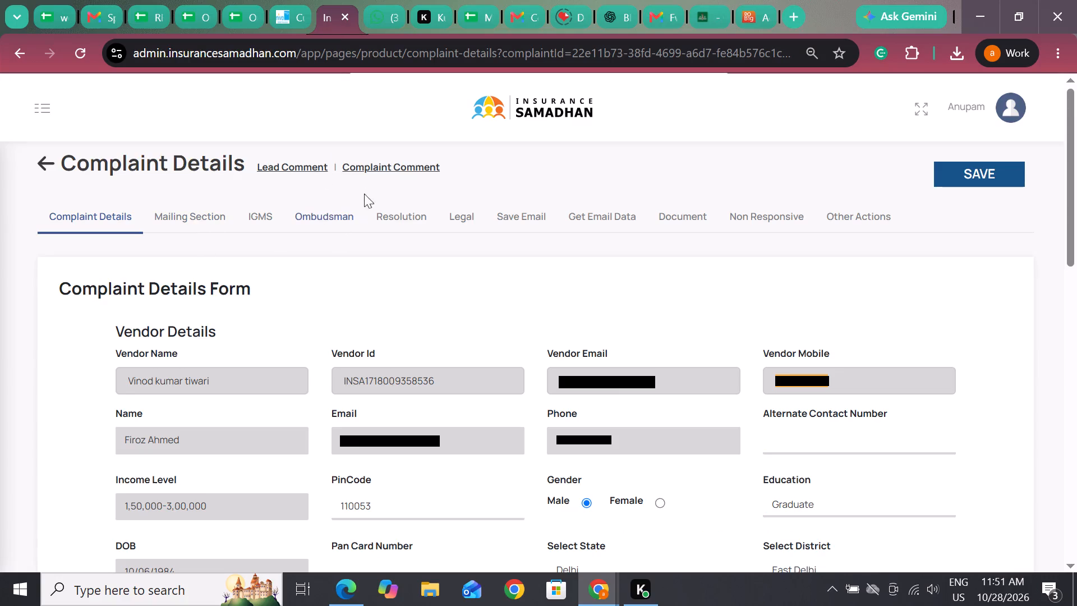
{"action": "left_click", "coordinate": [374, 159]}
{"action": "left_click", "coordinate": [416, 154]}
{"action": "left_click", "coordinate": [417, 164]}
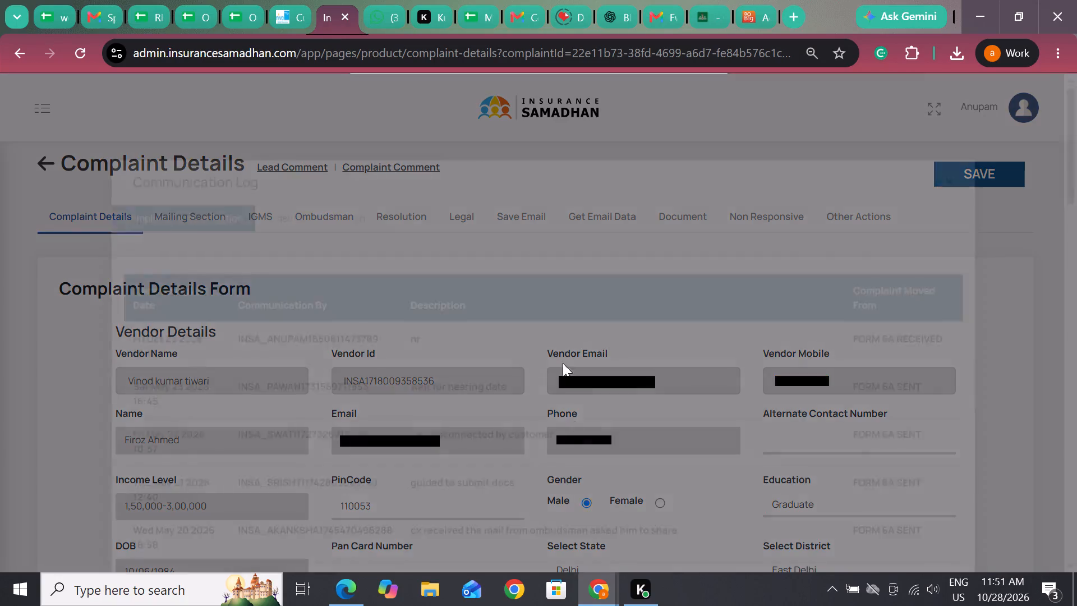
{"action": "scroll", "coordinate": [568, 451], "scroll_direction": "down", "scroll_amount": 1}
{"action": "scroll", "coordinate": [568, 402], "scroll_direction": "down", "scroll_amount": 8}
{"action": "scroll", "coordinate": [614, 462], "scroll_direction": "up", "scroll_amount": 1}
{"action": "scroll", "coordinate": [618, 473], "scroll_direction": "down", "scroll_amount": 13}
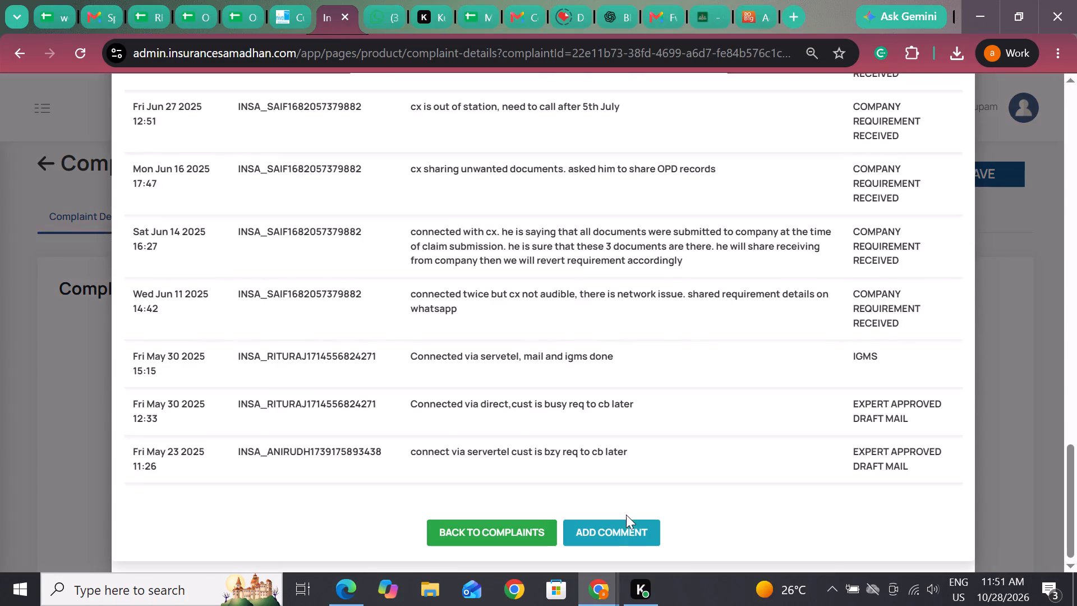
{"action": "left_click", "coordinate": [629, 526]}
{"action": "left_click", "coordinate": [466, 431]}
{"action": "type", "text": "both n"}
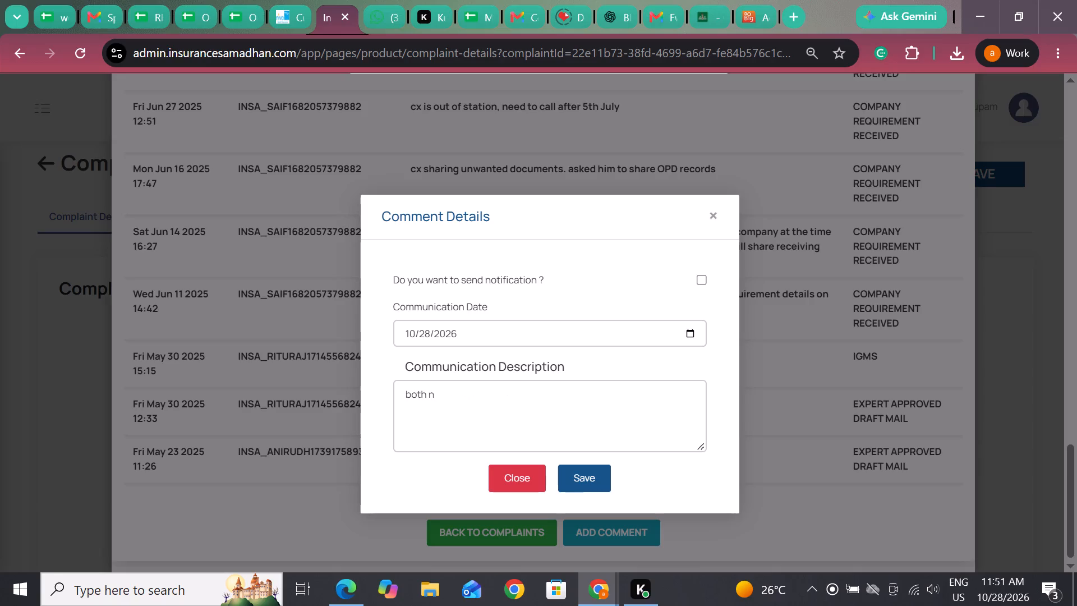
{"action": "type", "text": "r"}
{"action": "key", "text": "space"}
{"action": "key", "text": "Tab"}
{"action": "key", "text": "Tab"}
{"action": "key", "text": "Return"}
{"action": "scroll", "coordinate": [466, 431], "scroll_direction": "up", "scroll_amount": 8}
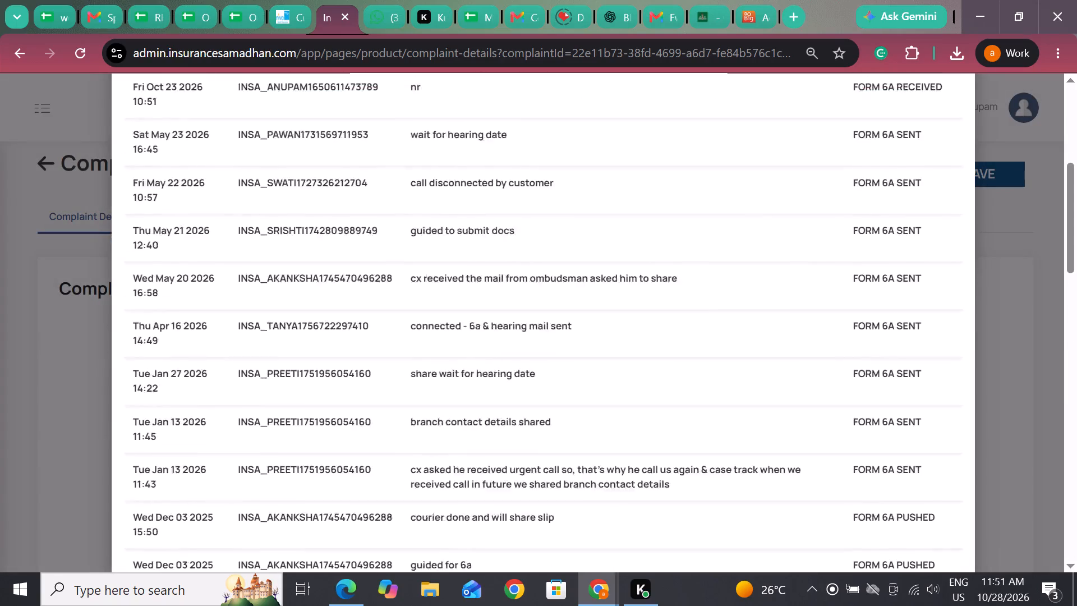
{"action": "scroll", "coordinate": [381, 72], "scroll_direction": "up", "scroll_amount": 9}
{"action": "left_click", "coordinate": [397, 103]}
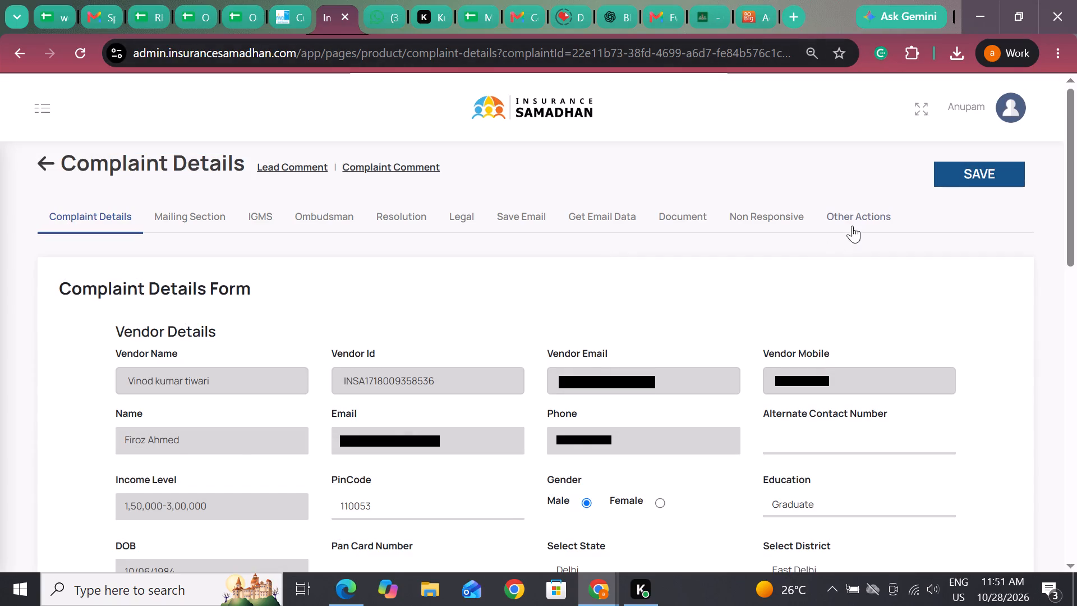
Send the Non-Responsive Reminder mail for this complaint, using the Single reminder mail type in its Other Actions.
{"action": "left_click", "coordinate": [852, 226]}
{"action": "scroll", "coordinate": [597, 229], "scroll_direction": "down", "scroll_amount": 6}
{"action": "left_click", "coordinate": [117, 278]}
{"action": "left_click", "coordinate": [109, 310]}
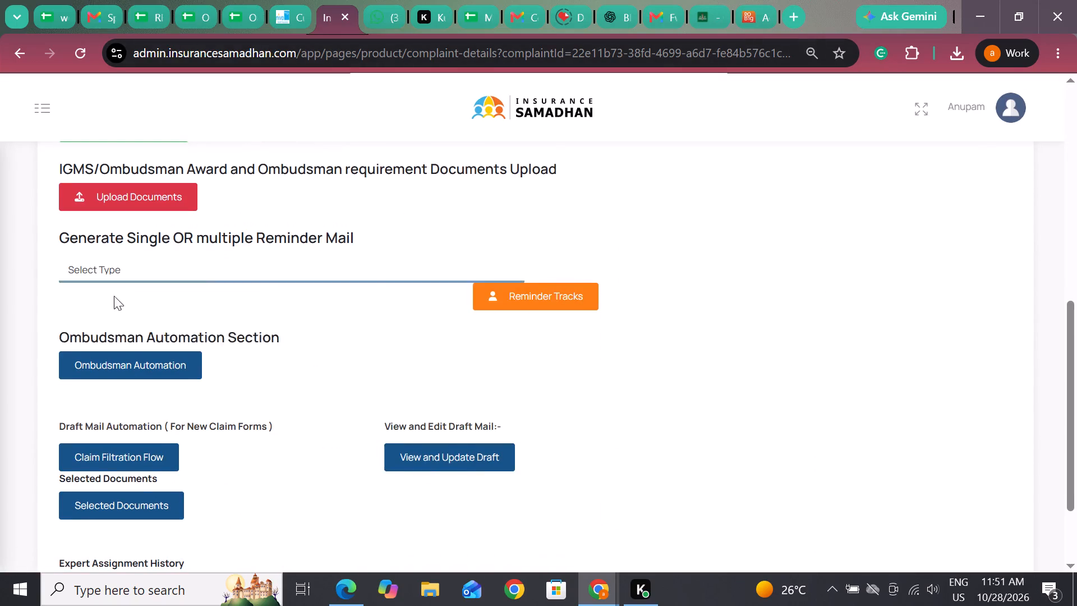
{"action": "scroll", "coordinate": [207, 257], "scroll_direction": "down", "scroll_amount": 5}
{"action": "scroll", "coordinate": [538, 316], "scroll_direction": "up", "scroll_amount": 5}
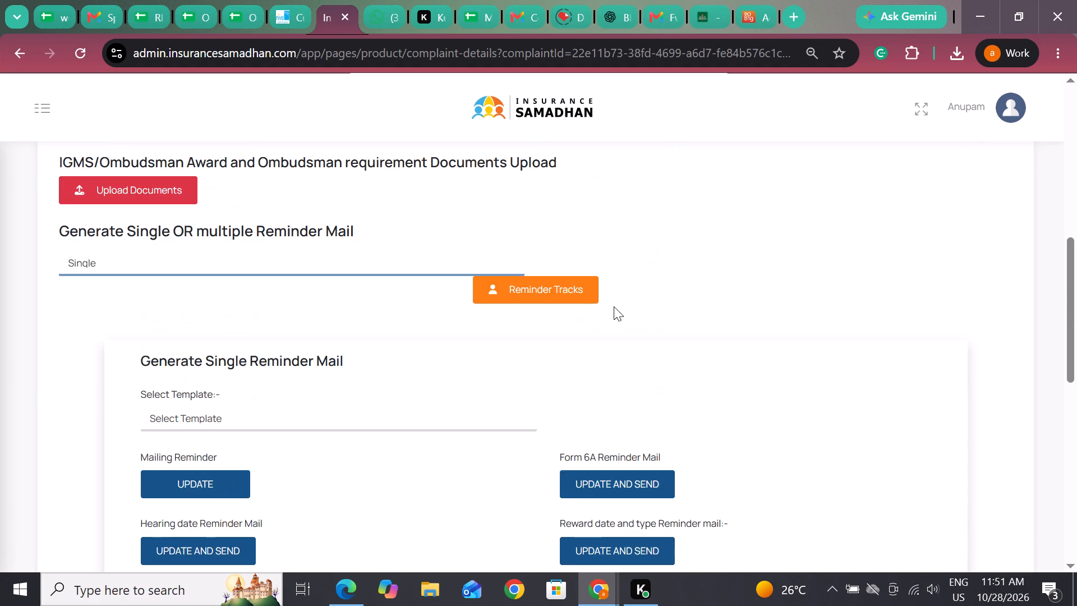
{"action": "scroll", "coordinate": [615, 313], "scroll_direction": "down", "scroll_amount": 2}
{"action": "scroll", "coordinate": [581, 375], "scroll_direction": "down", "scroll_amount": 3}
{"action": "left_click", "coordinate": [234, 265]}
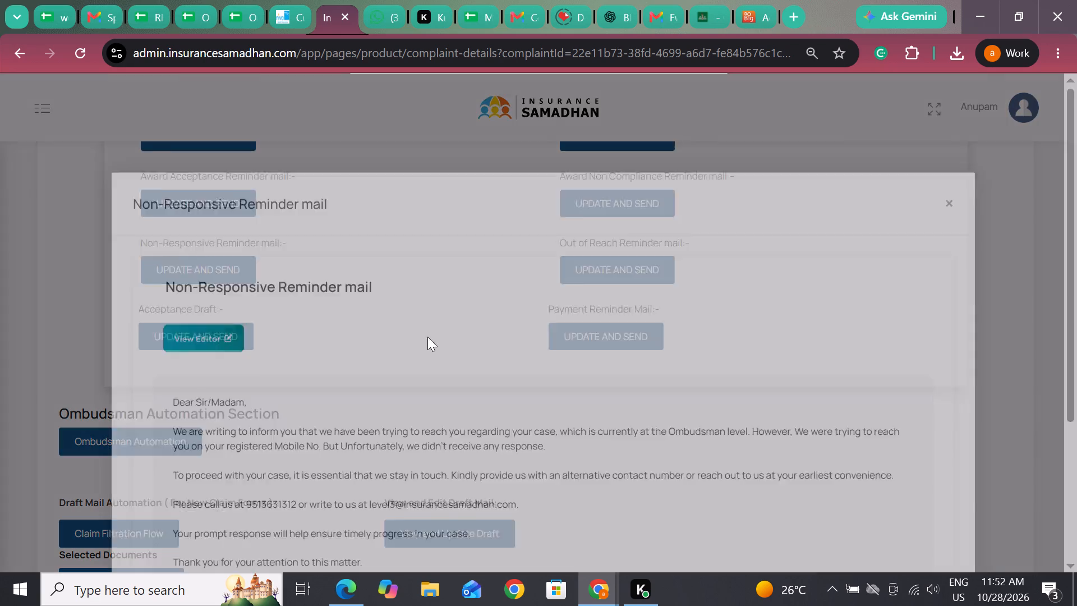
{"action": "scroll", "coordinate": [476, 376], "scroll_direction": "down", "scroll_amount": 7}
{"action": "left_click", "coordinate": [597, 523]}
{"action": "left_click", "coordinate": [632, 166]}
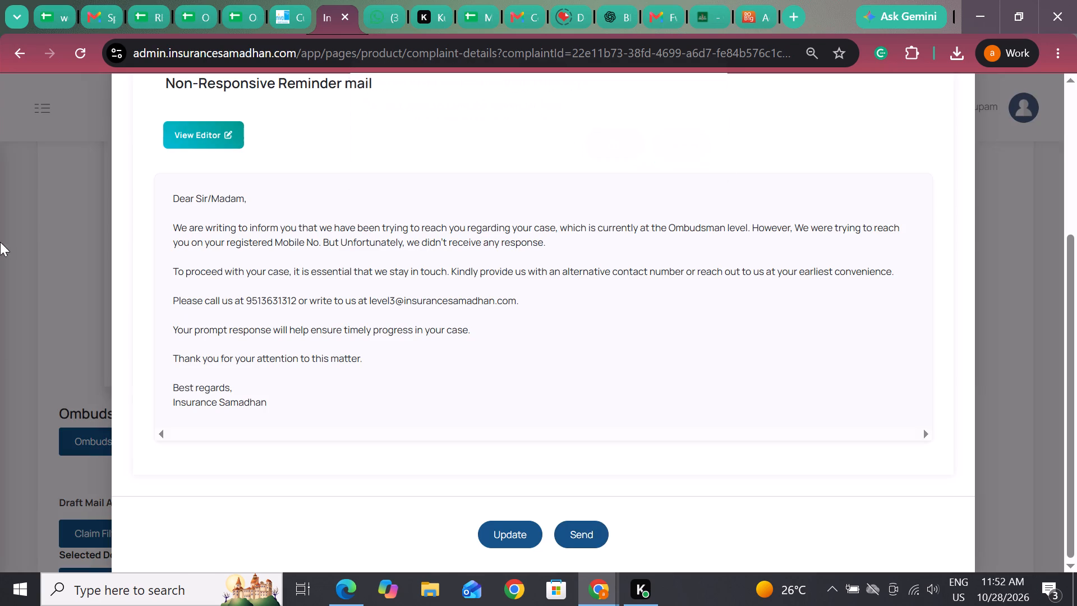
{"action": "scroll", "coordinate": [348, 302], "scroll_direction": "up", "scroll_amount": 14}
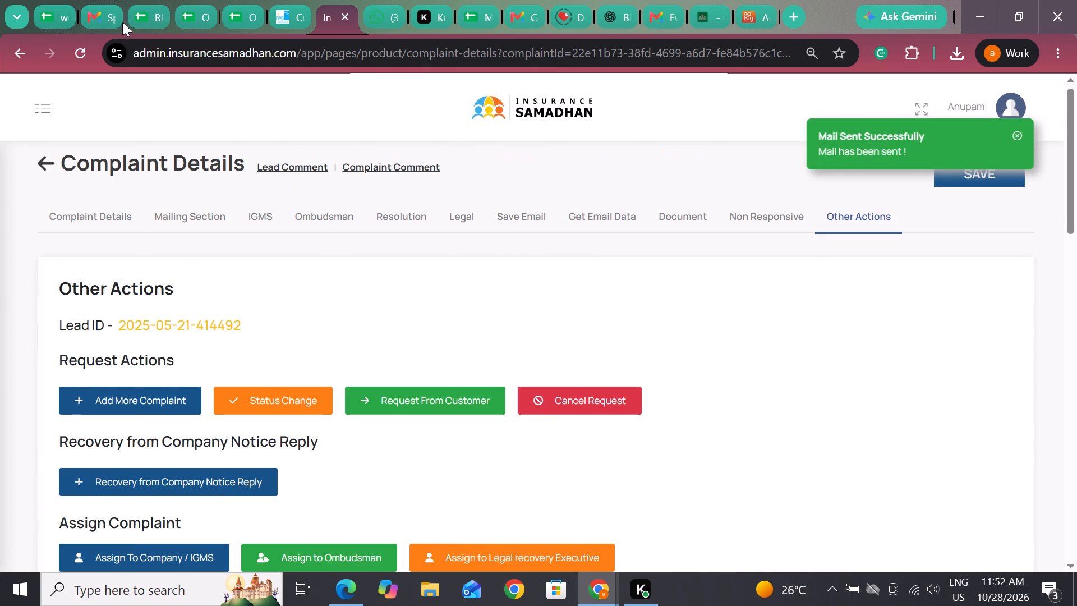
Copy the phone number from row 78, the first Anupam row, on Sheet17 of RESOLVED SHEET OCTOBER 2026.
{"action": "left_click", "coordinate": [142, 24]}
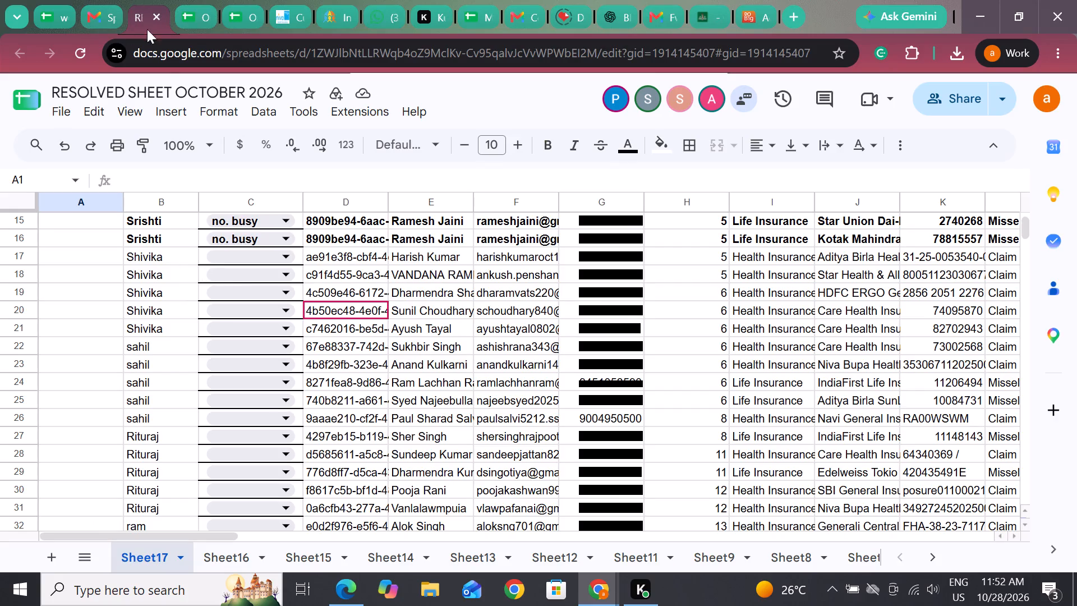
{"action": "scroll", "coordinate": [222, 288], "scroll_direction": "down", "scroll_amount": 7}
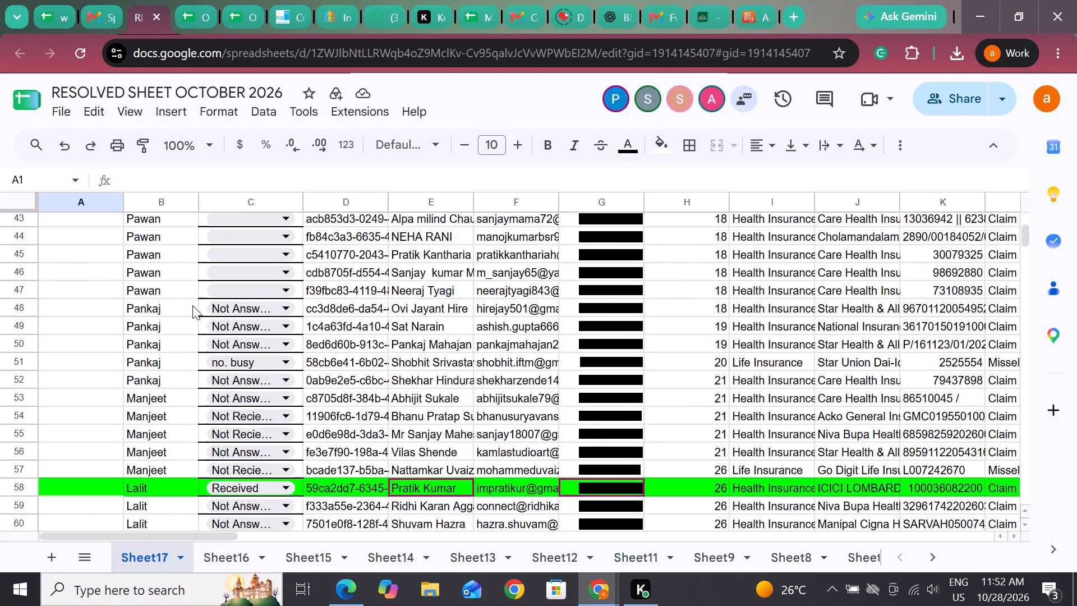
{"action": "scroll", "coordinate": [192, 306], "scroll_direction": "down", "scroll_amount": 7}
{"action": "scroll", "coordinate": [191, 307], "scroll_direction": "up", "scroll_amount": 2}
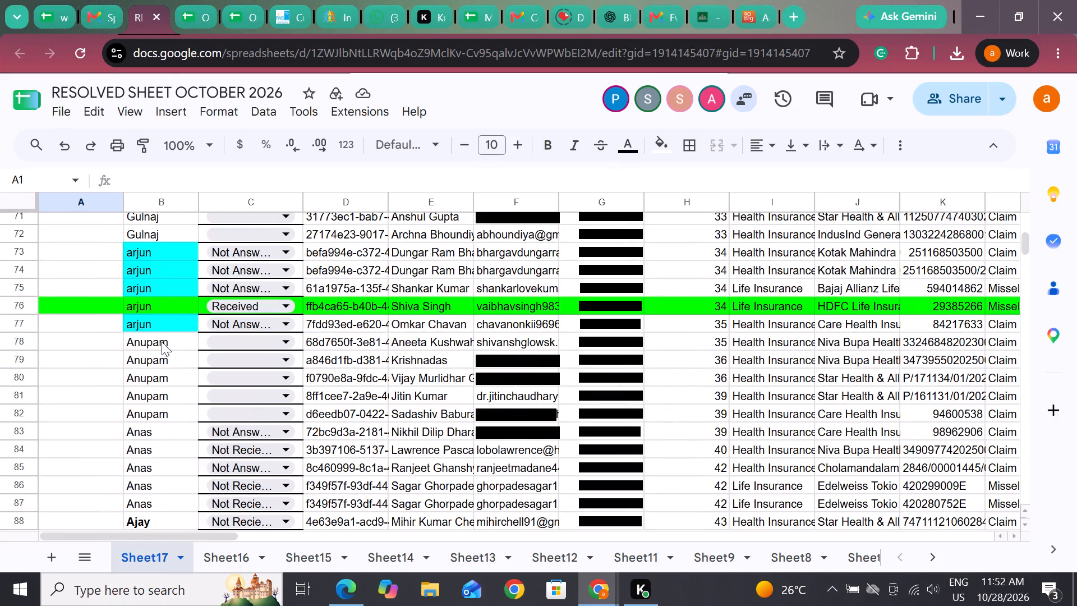
{"action": "left_click", "coordinate": [162, 342]}
{"action": "left_click", "coordinate": [420, 341]}
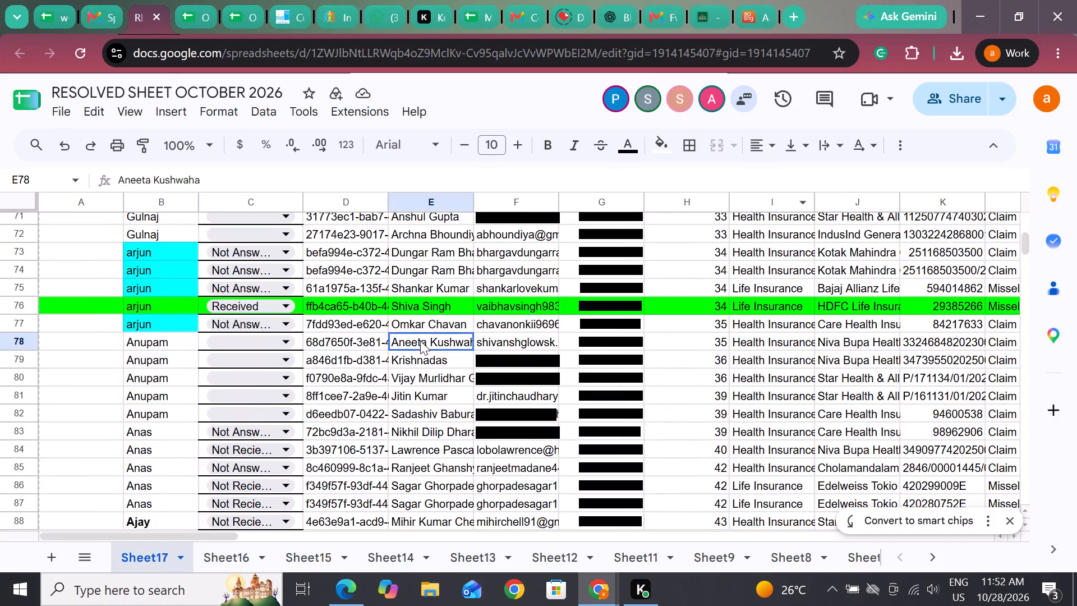
{"action": "left_click", "coordinate": [524, 347]}
{"action": "left_click", "coordinate": [611, 343]}
{"action": "key", "text": "ctrl+c"}
{"action": "key", "text": "ctrl+c"}
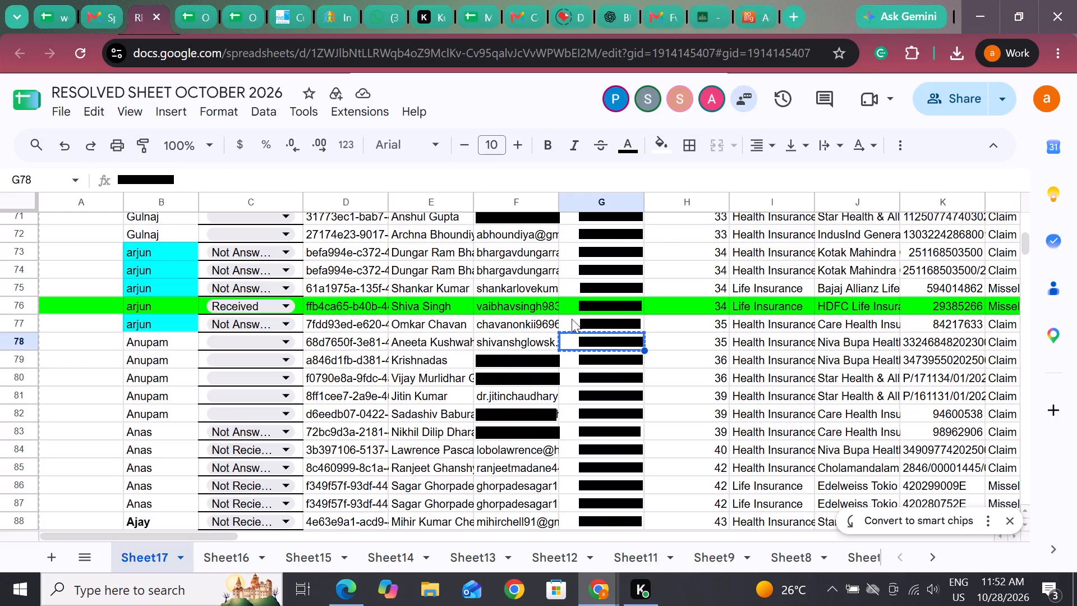
Search the portal's Form 6a Received Complaints for the phone number copied from row 78.
{"action": "left_click", "coordinate": [314, 27]}
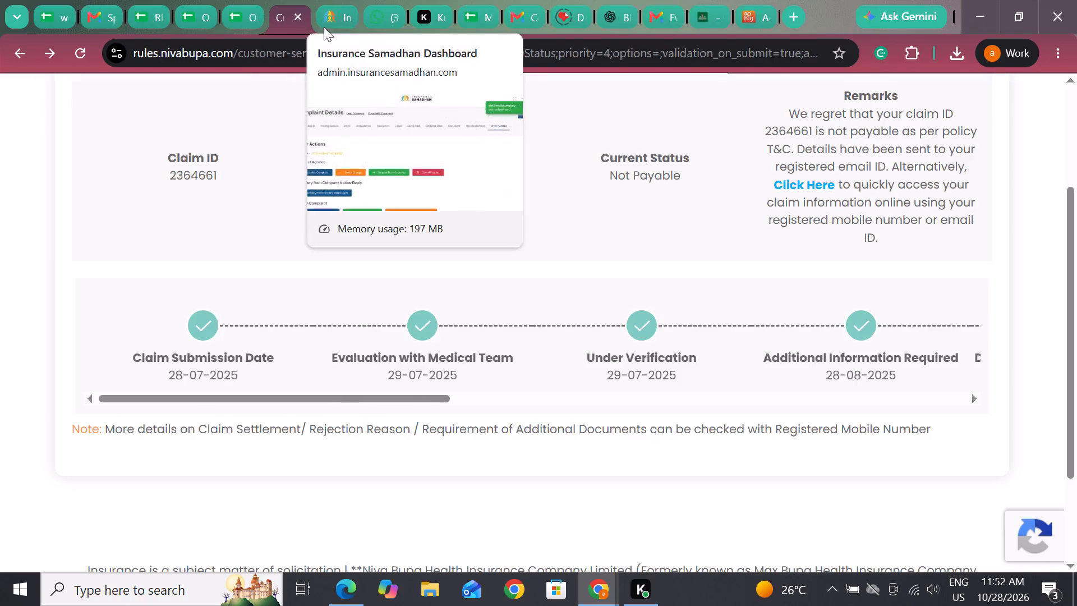
{"action": "left_click", "coordinate": [324, 27]}
{"action": "left_click", "coordinate": [32, 159]}
{"action": "left_click", "coordinate": [44, 165]}
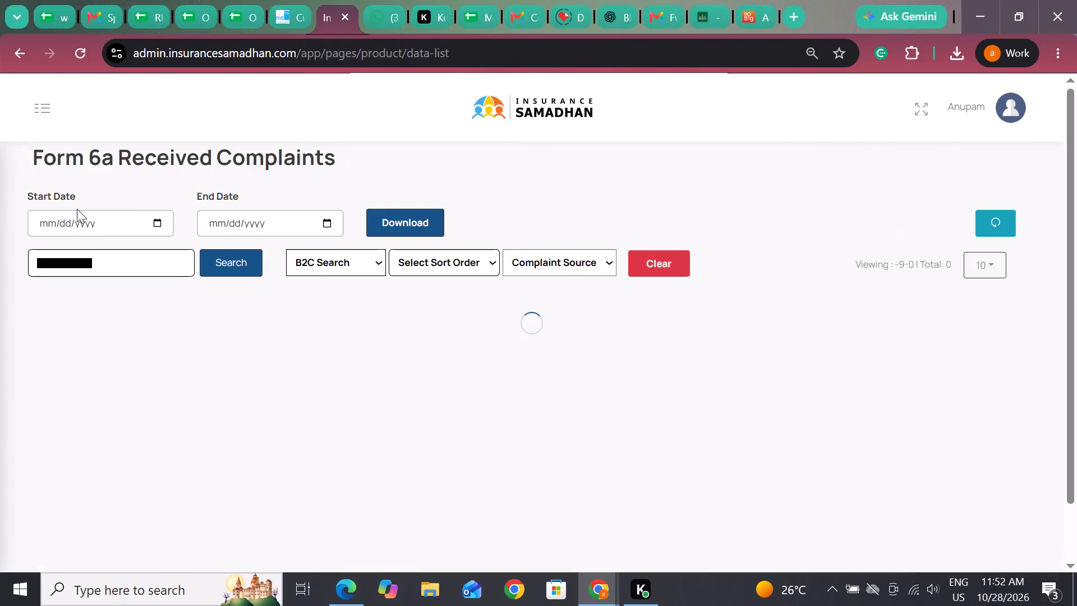
{"action": "double_click", "coordinate": [112, 263], "text": "ctrl"}
{"action": "key", "text": "ctrl+v"}
{"action": "left_click", "coordinate": [210, 272], "text": "ctrl"}
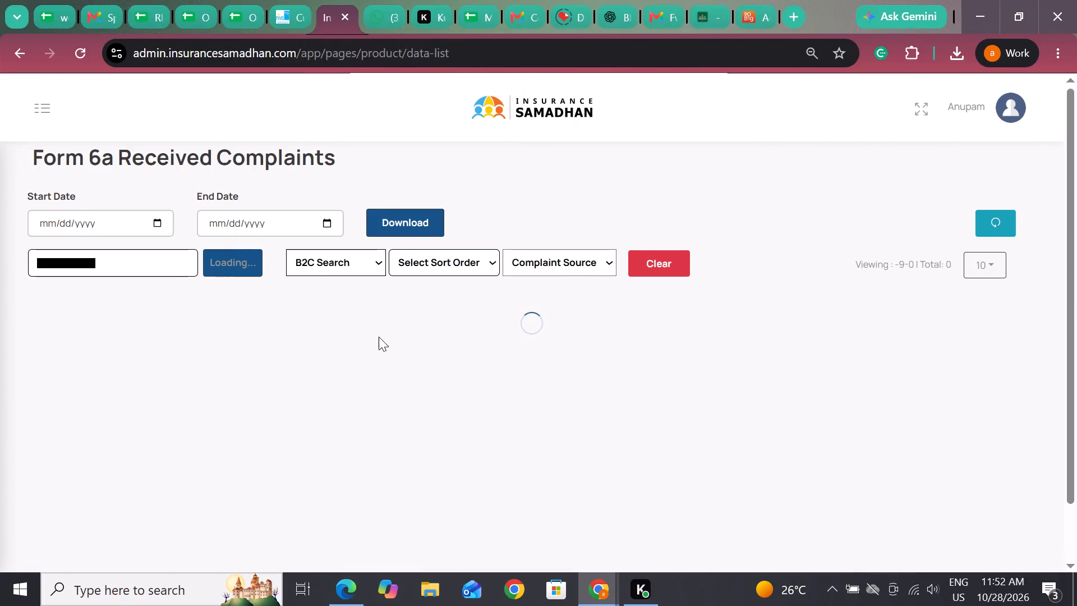
{"action": "scroll", "coordinate": [479, 377], "scroll_direction": "left", "scroll_amount": 2}
{"action": "scroll", "coordinate": [479, 377], "scroll_direction": "down", "scroll_amount": 2}
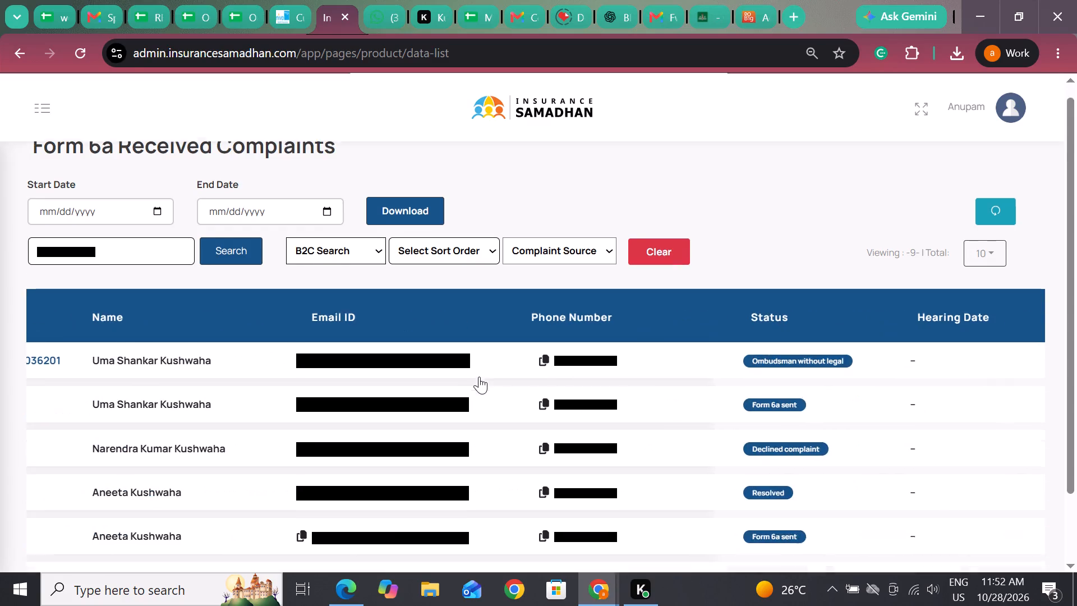
Copy the phone number of the complaint with status Resolved from the search results and try calling it through Smartflo.
{"action": "scroll", "coordinate": [479, 377], "scroll_direction": "down", "scroll_amount": 5}
{"action": "left_click_drag", "start_coordinate": [560, 405], "coordinate": [546, 412]}
{"action": "left_click", "coordinate": [546, 412]}
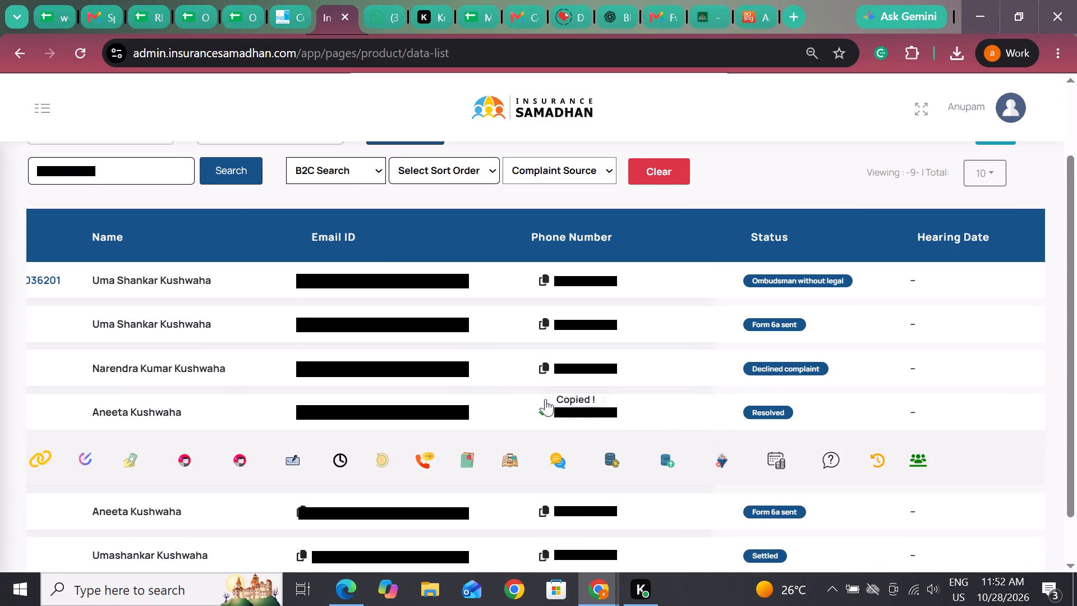
{"action": "left_click", "coordinate": [751, 25]}
{"action": "double_click", "coordinate": [528, 187], "text": "ctrl"}
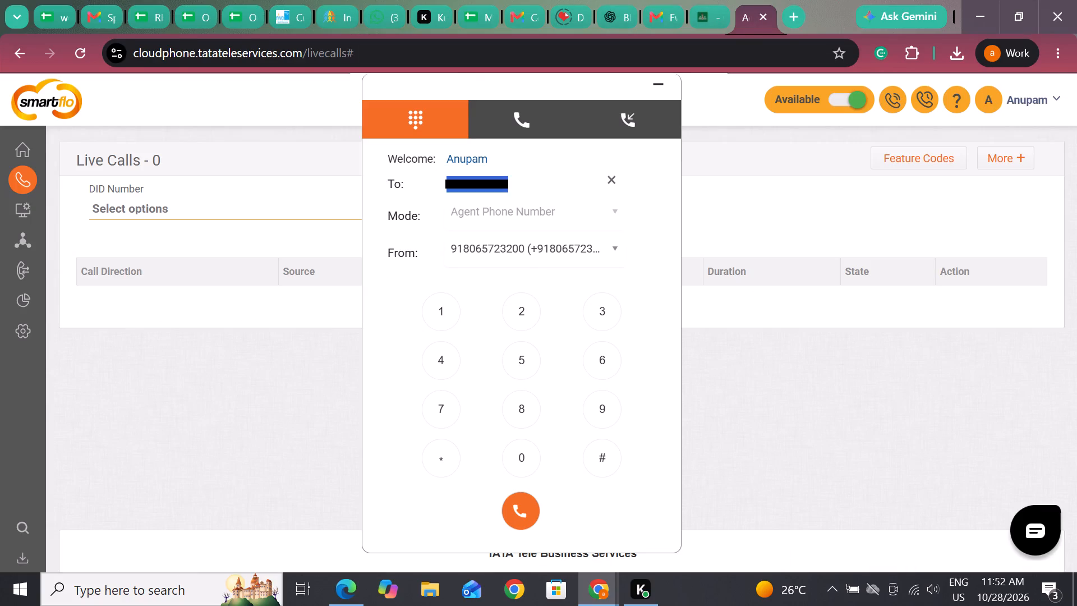
{"action": "key", "text": "ctrl+v"}
{"action": "left_click", "coordinate": [510, 503]}
{"action": "scroll", "coordinate": [941, 409], "scroll_direction": "up", "scroll_amount": 7}
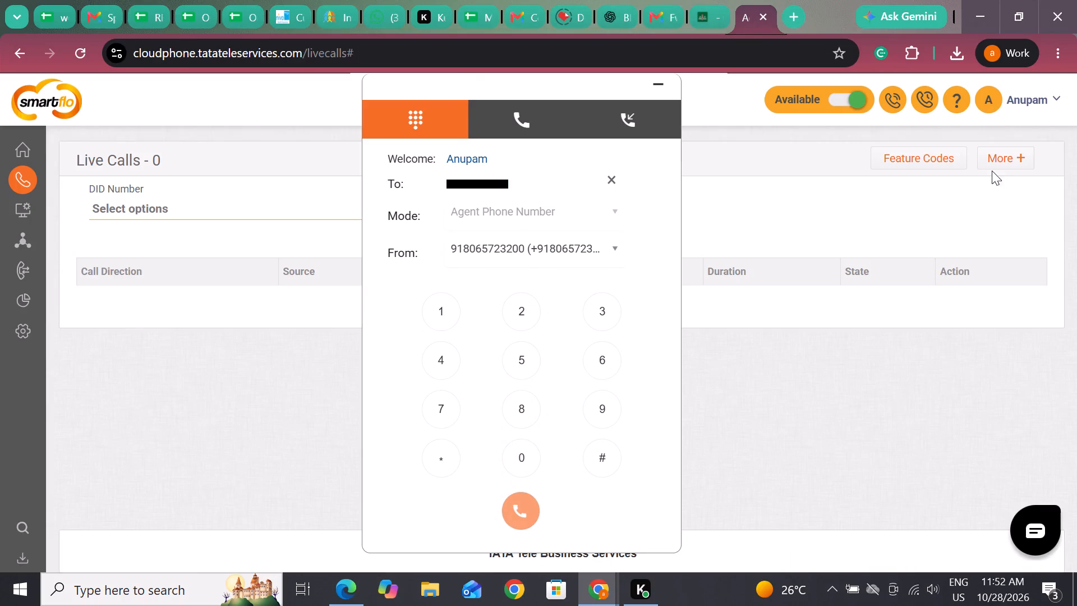
{"action": "left_click", "coordinate": [999, 159]}
{"action": "left_click", "coordinate": [999, 159]}
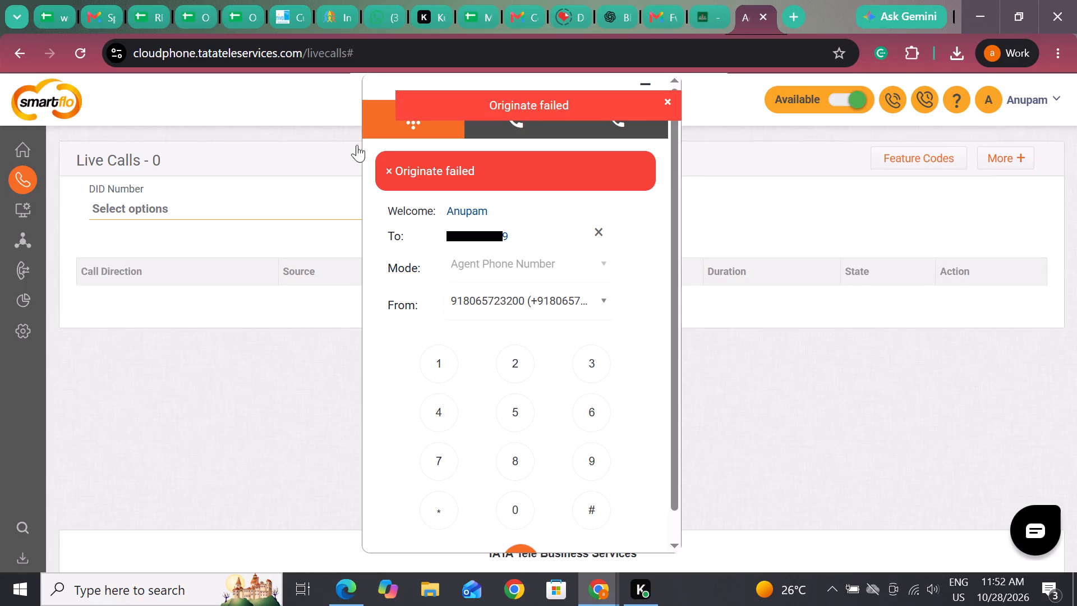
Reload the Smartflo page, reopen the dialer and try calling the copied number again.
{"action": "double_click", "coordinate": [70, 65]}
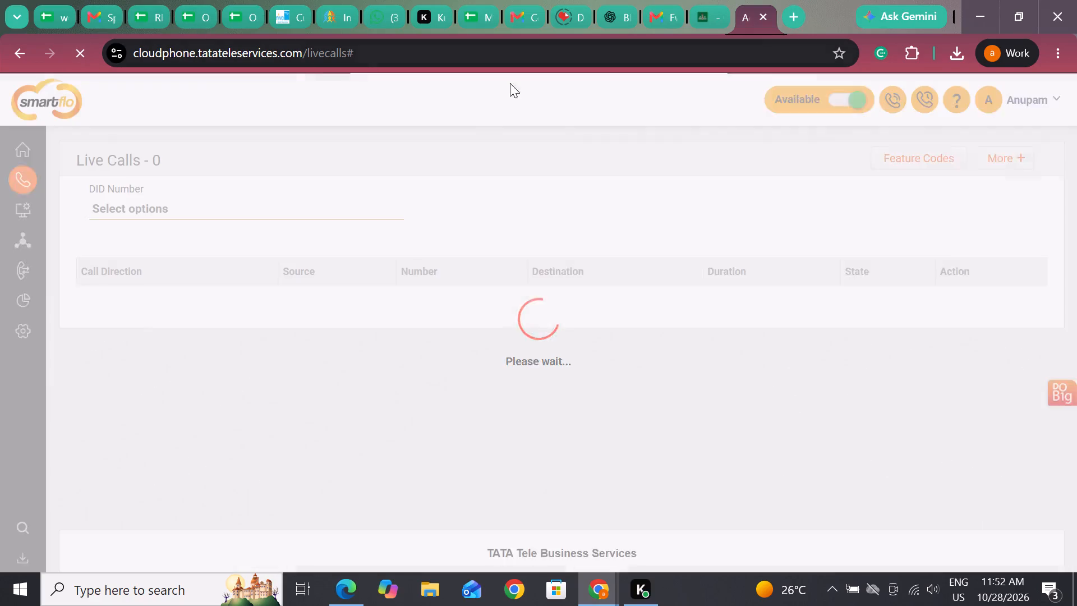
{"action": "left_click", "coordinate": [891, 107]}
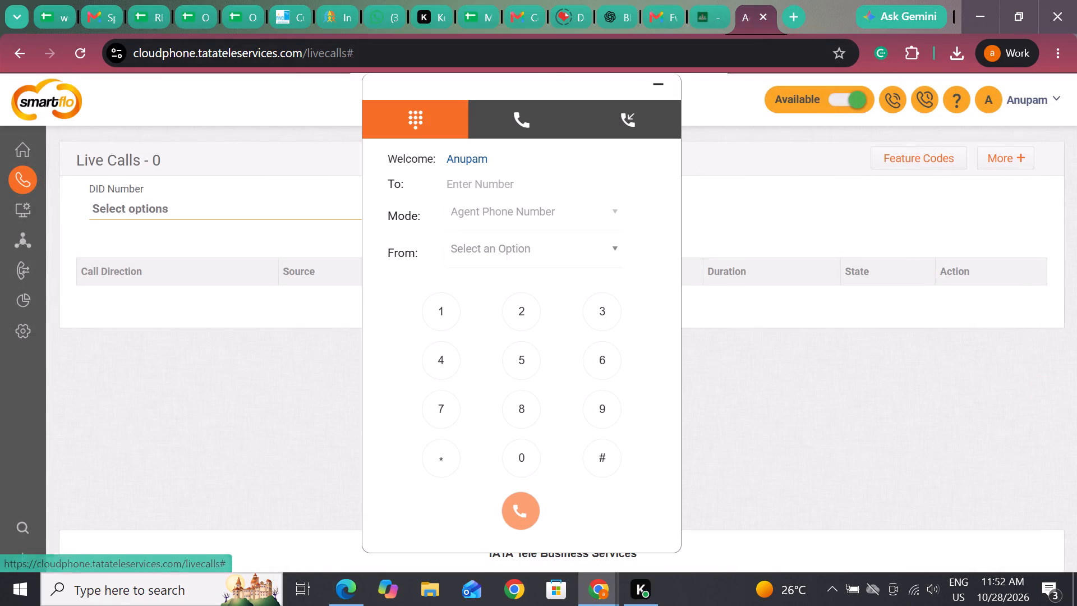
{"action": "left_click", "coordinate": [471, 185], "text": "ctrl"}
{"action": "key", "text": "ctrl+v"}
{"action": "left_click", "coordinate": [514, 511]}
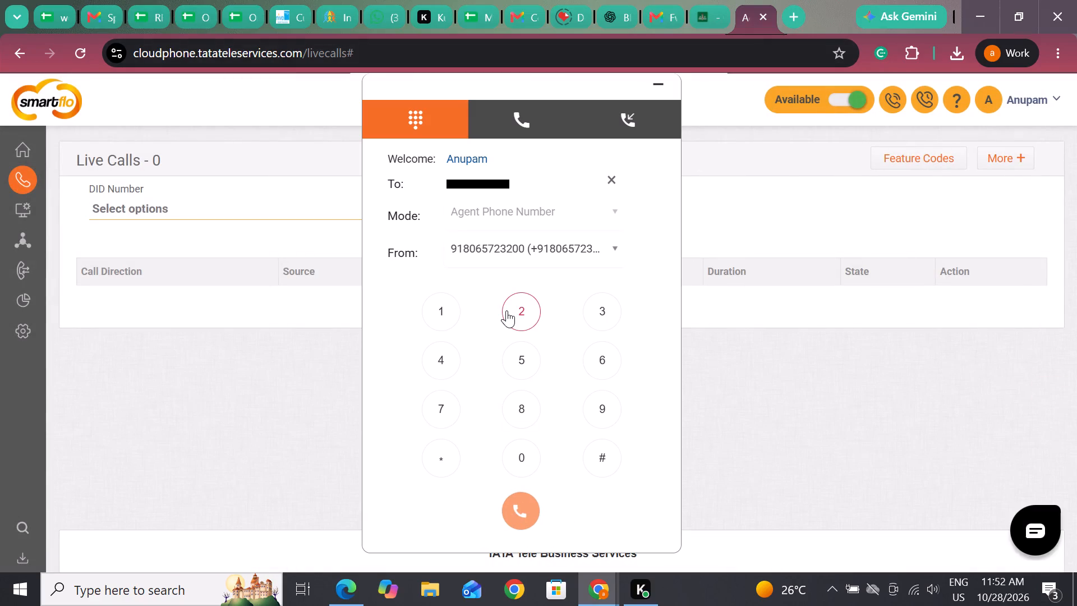
Reload the Smartflo page once more and redial the copied number from a fresh dialer.
{"action": "left_click", "coordinate": [79, 47]}
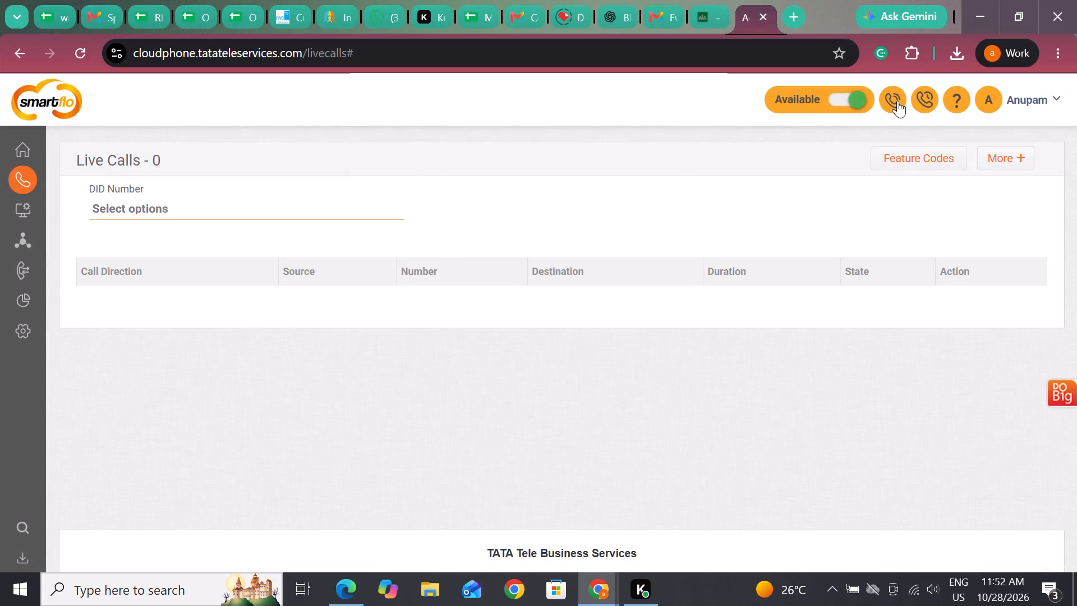
{"action": "left_click", "coordinate": [897, 99]}
{"action": "left_click", "coordinate": [475, 180], "text": "ctrl"}
{"action": "key", "text": "ctrl+v"}
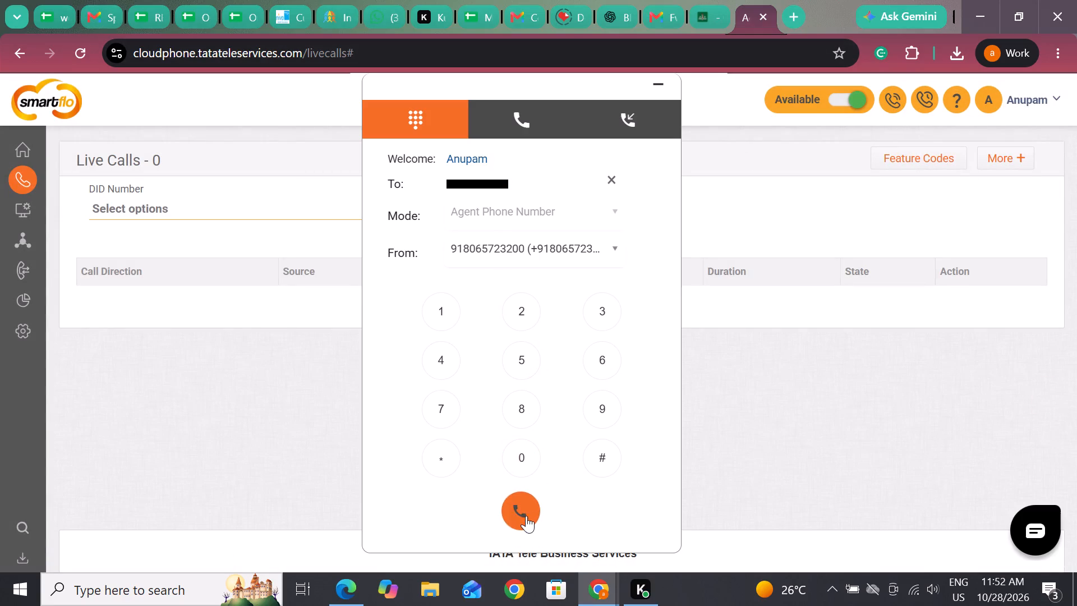
{"action": "left_click", "coordinate": [526, 516]}
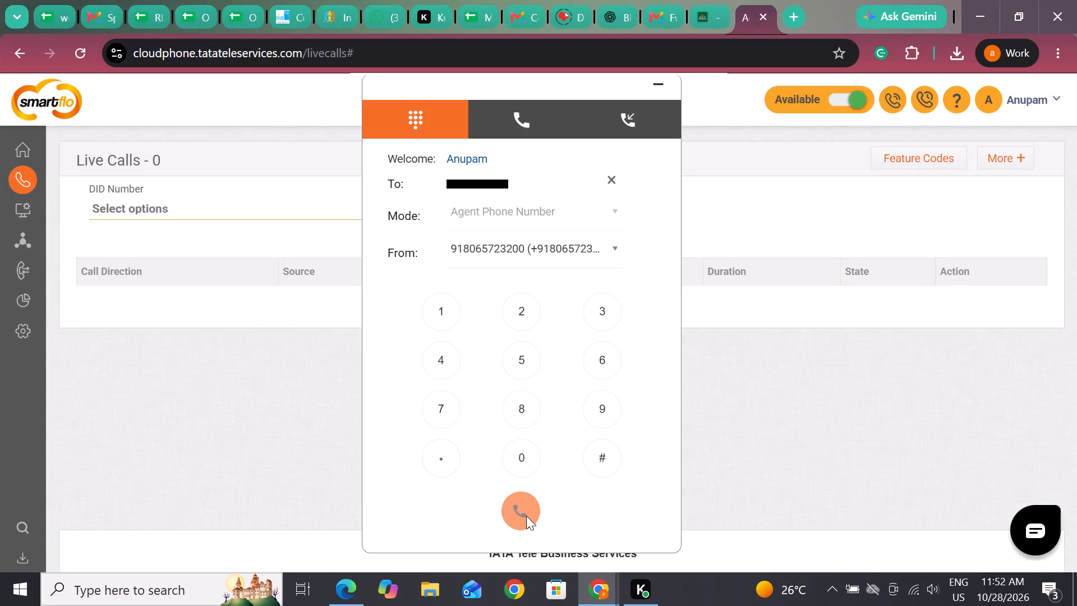
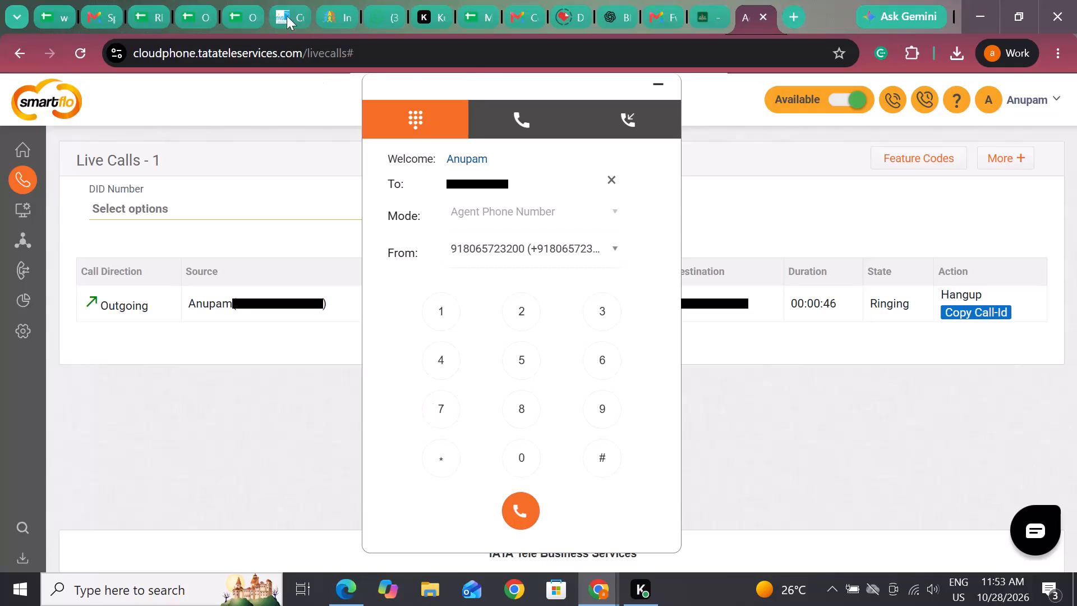
Add the comment "nr" to the communication log of the Resolved complaint in the Insurance Samadhan portal and close the log.
{"action": "left_click", "coordinate": [328, 28]}
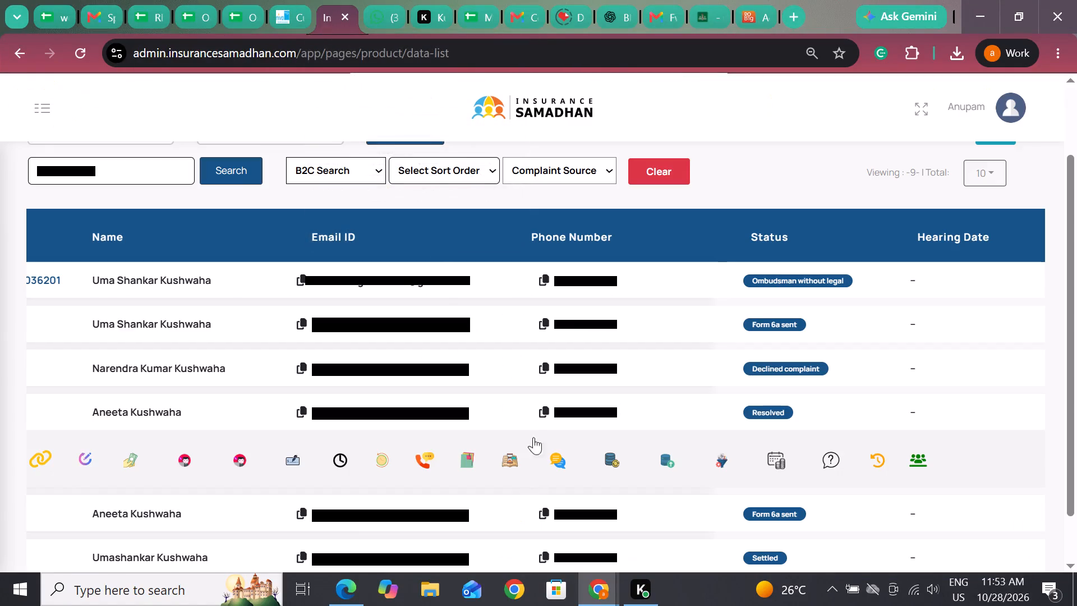
{"action": "left_click", "coordinate": [554, 456]}
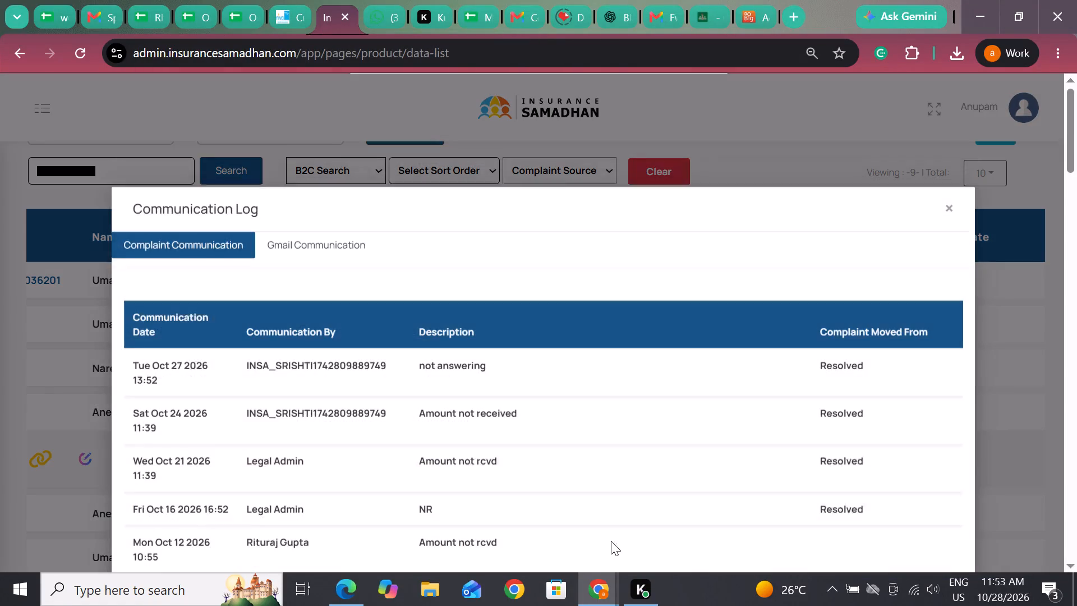
{"action": "scroll", "coordinate": [527, 484], "scroll_direction": "down", "scroll_amount": 6}
{"action": "scroll", "coordinate": [599, 529], "scroll_direction": "down", "scroll_amount": 8}
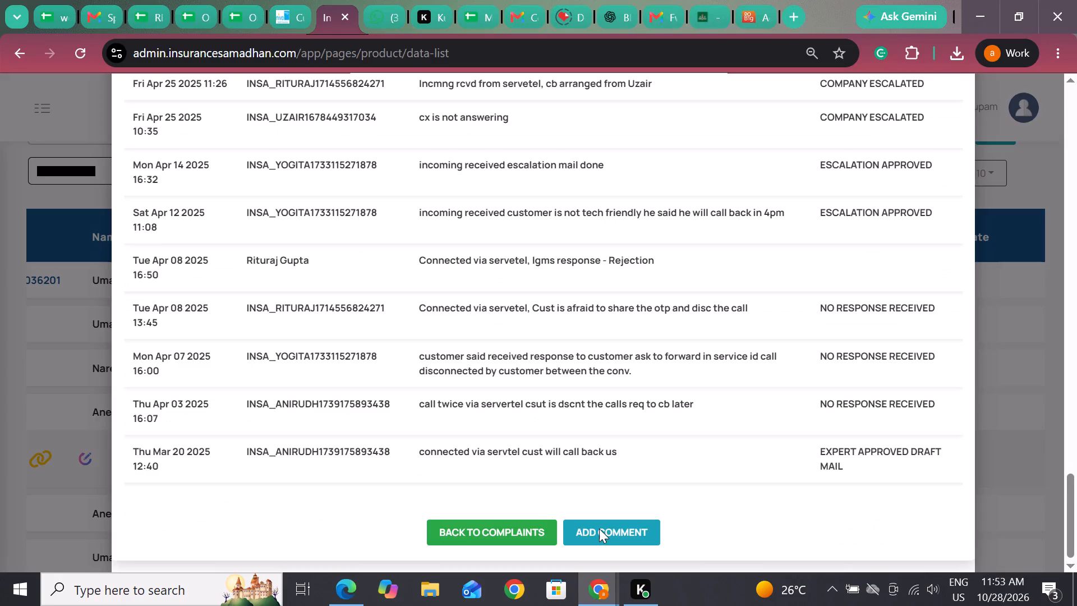
{"action": "left_click", "coordinate": [602, 534]}
{"action": "left_click", "coordinate": [427, 419]}
{"action": "key", "text": "n"}
{"action": "key", "text": "r"}
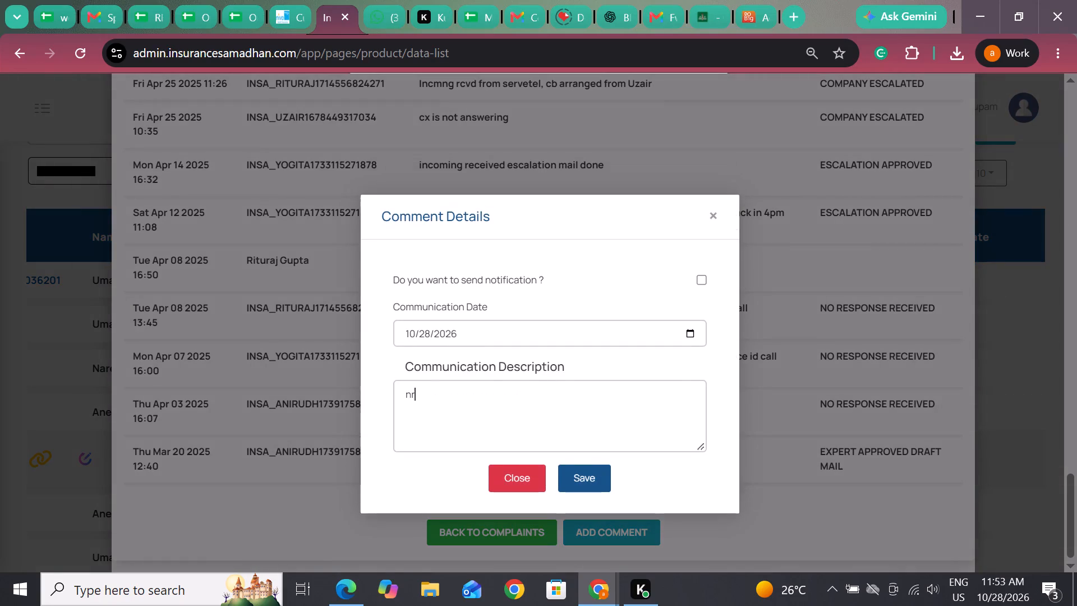
{"action": "left_click", "coordinate": [575, 471]}
{"action": "scroll", "coordinate": [321, 261], "scroll_direction": "up", "scroll_amount": 17}
{"action": "left_click", "coordinate": [293, 134]}
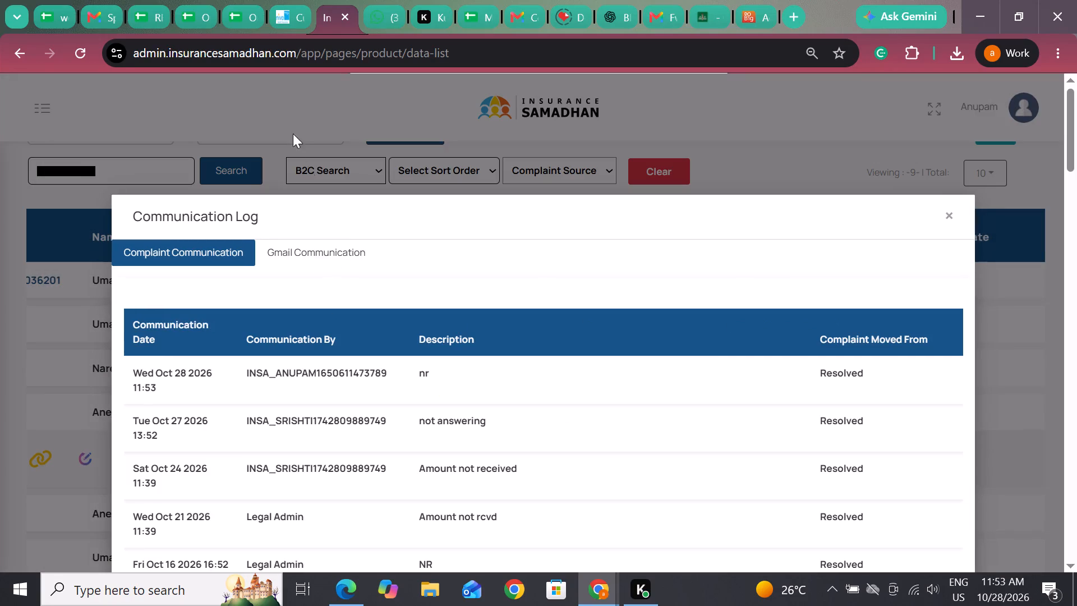
Set the call status in row 78 of the October resolved sheet to Not Answering.
{"action": "left_click", "coordinate": [137, 20]}
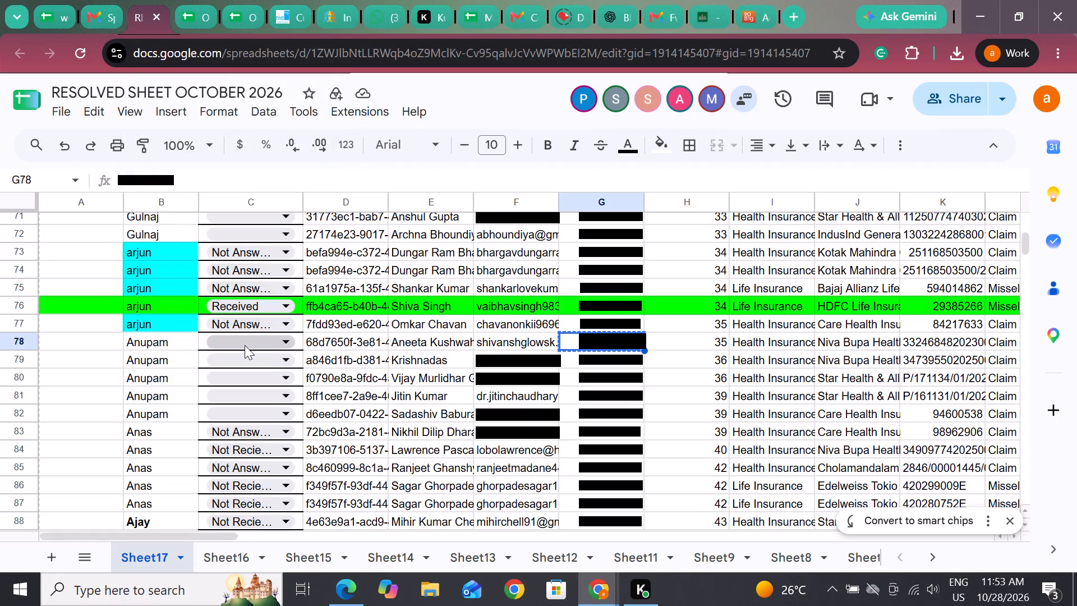
{"action": "left_click", "coordinate": [246, 345]}
{"action": "left_click", "coordinate": [246, 367]}
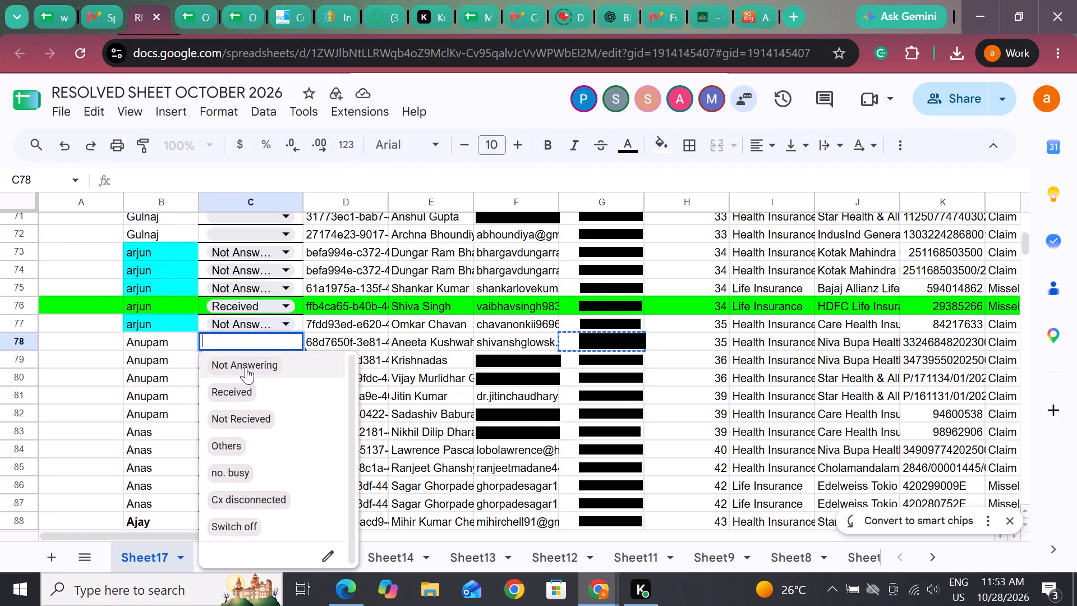
Copy the phone number from row 79 and search the portal's complaints for it.
{"action": "left_click", "coordinate": [386, 367]}
{"action": "left_click", "coordinate": [472, 368]}
{"action": "left_click", "coordinate": [532, 367]}
{"action": "left_click", "coordinate": [600, 357]}
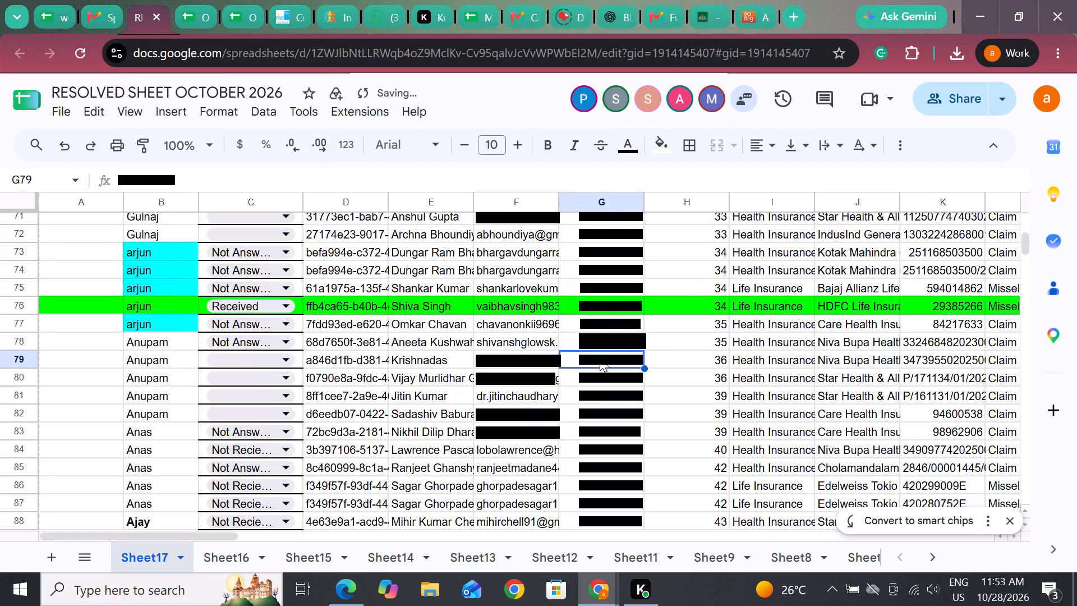
{"action": "key", "text": "ctrl+c"}
{"action": "key", "text": "ctrl+c"}
{"action": "key", "text": "ctrl+c"}
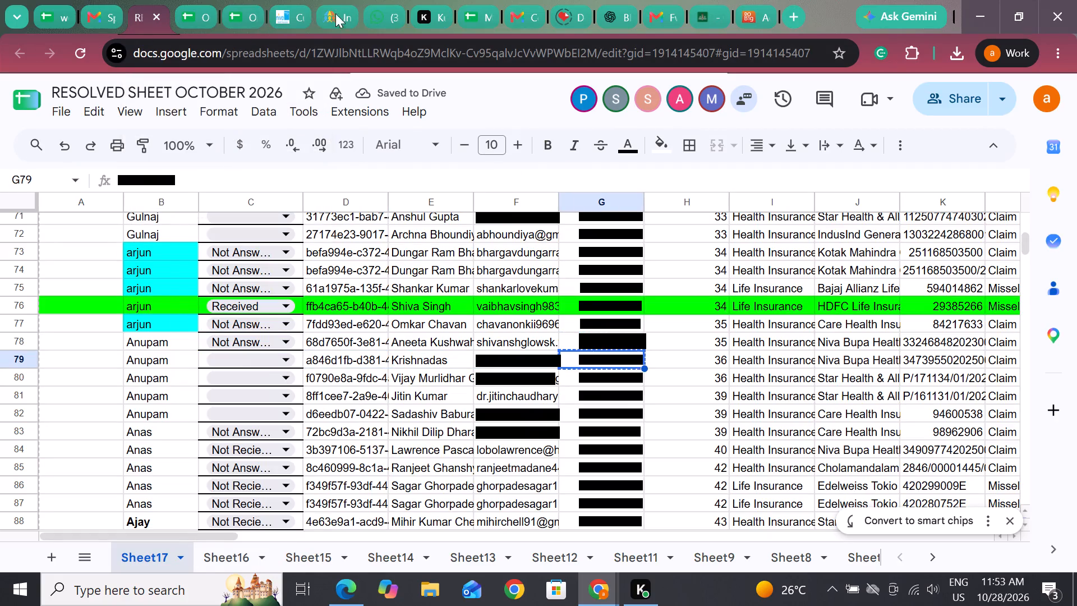
{"action": "left_click", "coordinate": [342, 17]}
{"action": "double_click", "coordinate": [116, 173], "text": "ctrl"}
{"action": "key", "text": "ctrl+v"}
{"action": "left_click", "coordinate": [240, 181]}
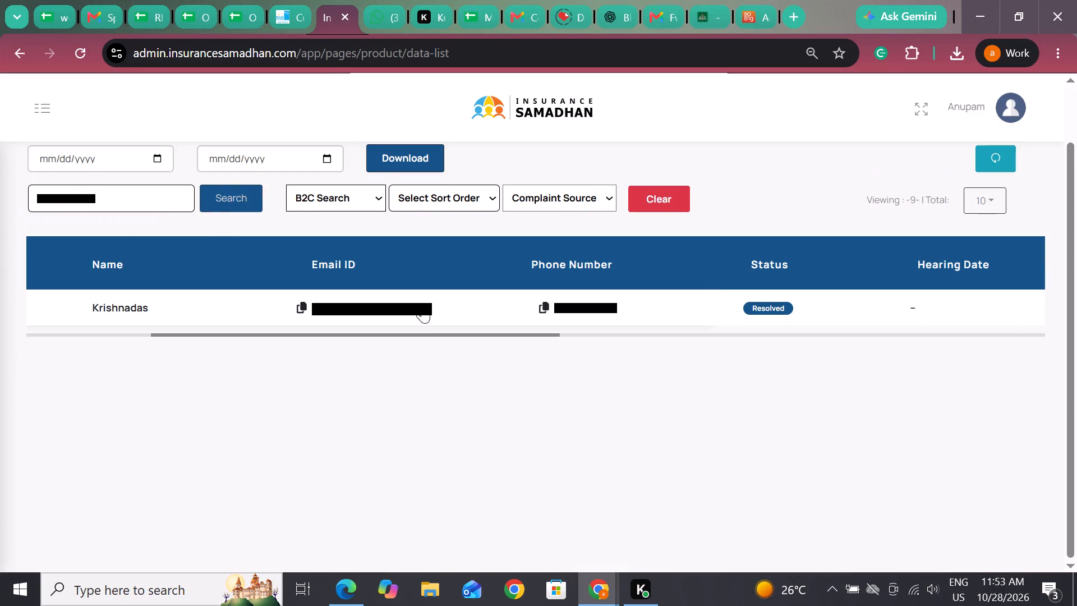
Copy the phone number of the Resolved complaint found in the portal and call it through the Smartflo dialer.
{"action": "left_click", "coordinate": [542, 307]}
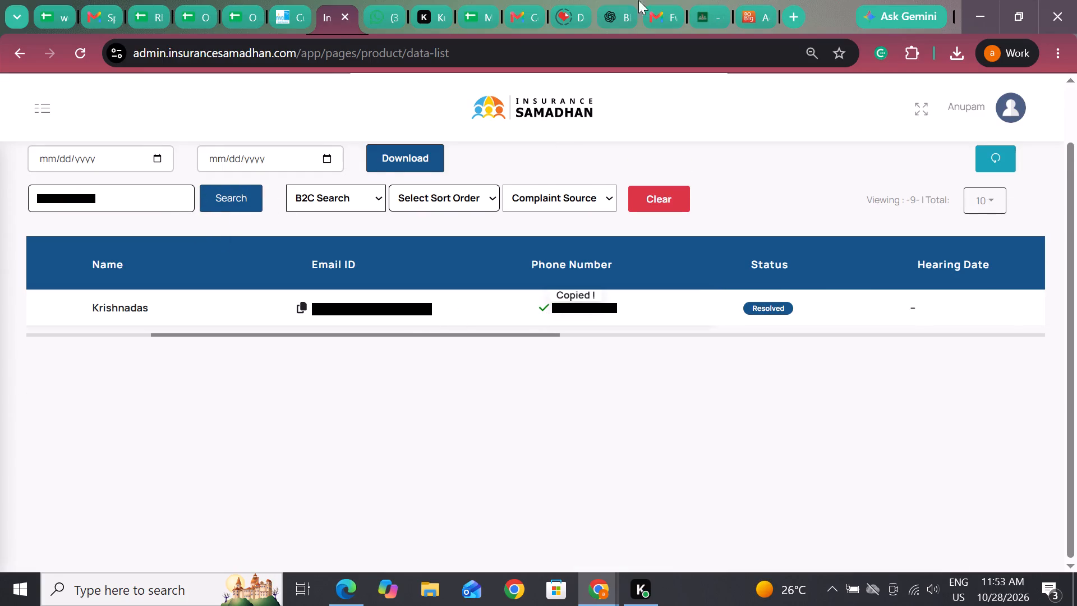
{"action": "left_click", "coordinate": [741, 21]}
{"action": "double_click", "coordinate": [518, 189], "text": "ctrl"}
{"action": "key", "text": "ctrl+v"}
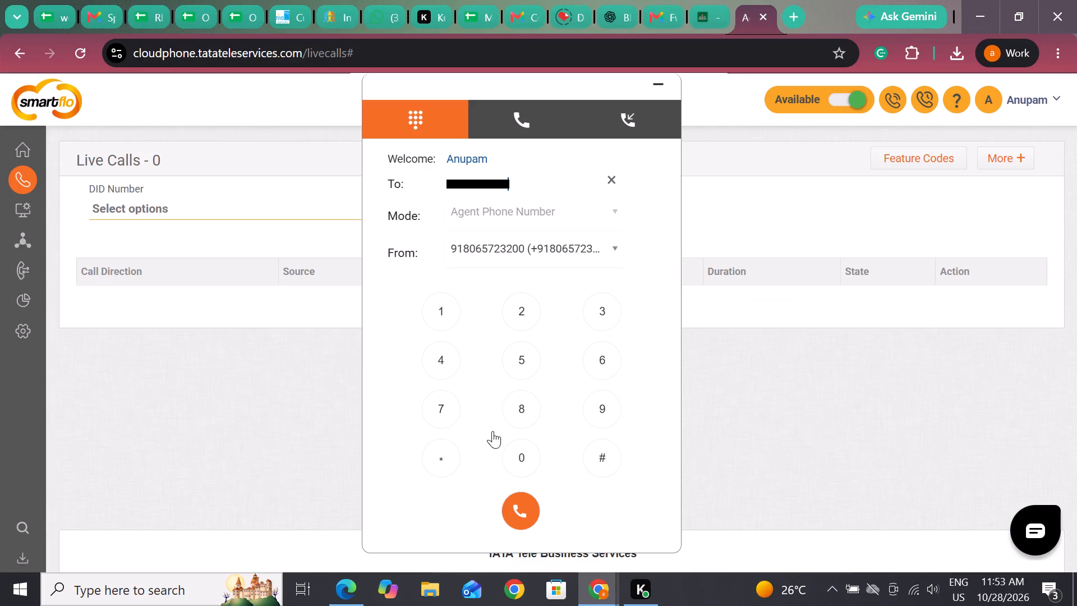
{"action": "left_click", "coordinate": [523, 516]}
{"action": "scroll", "coordinate": [974, 178], "scroll_direction": "up", "scroll_amount": 4}
{"action": "left_click", "coordinate": [991, 162]}
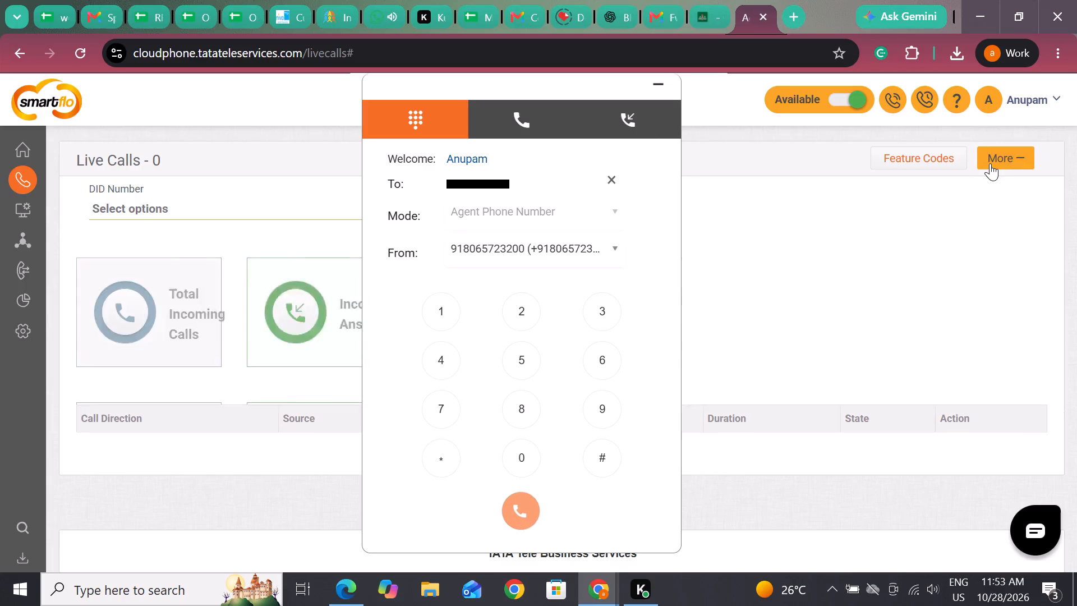
{"action": "left_click", "coordinate": [988, 158]}
{"action": "scroll", "coordinate": [473, 219], "scroll_direction": "up", "scroll_amount": 4}
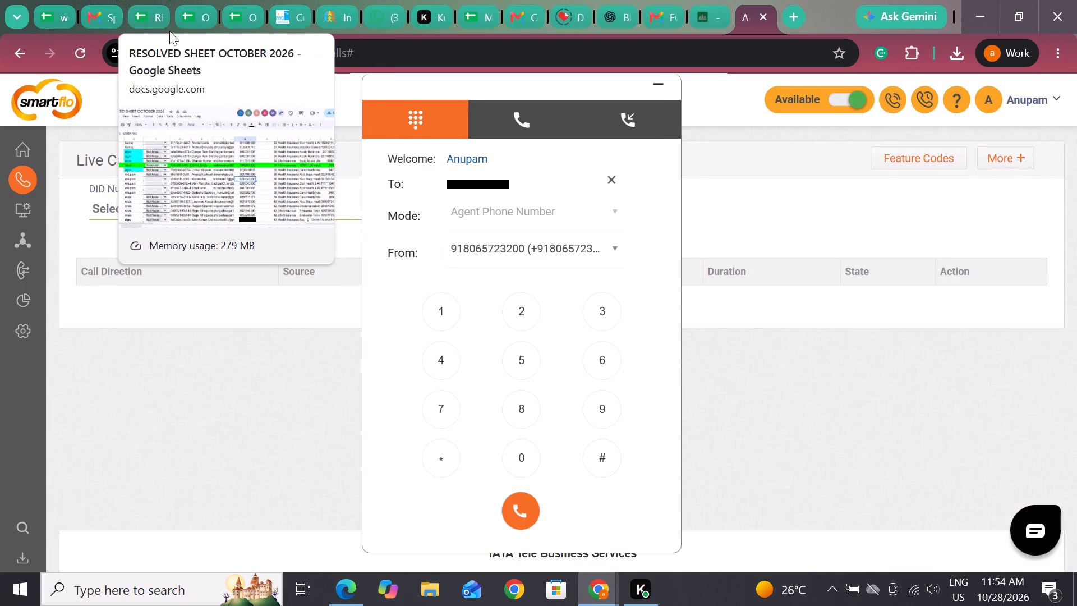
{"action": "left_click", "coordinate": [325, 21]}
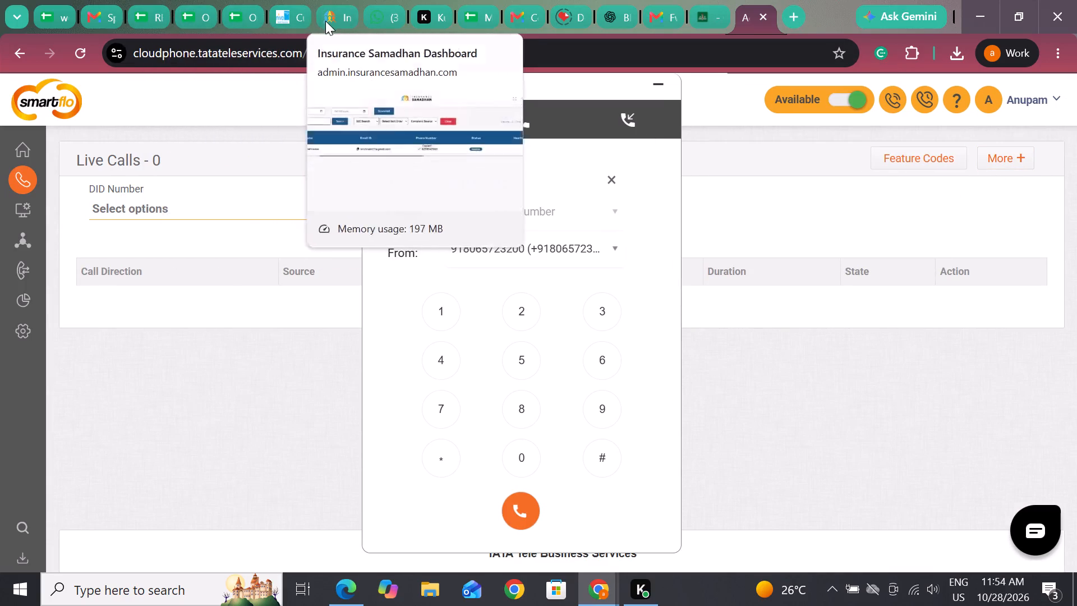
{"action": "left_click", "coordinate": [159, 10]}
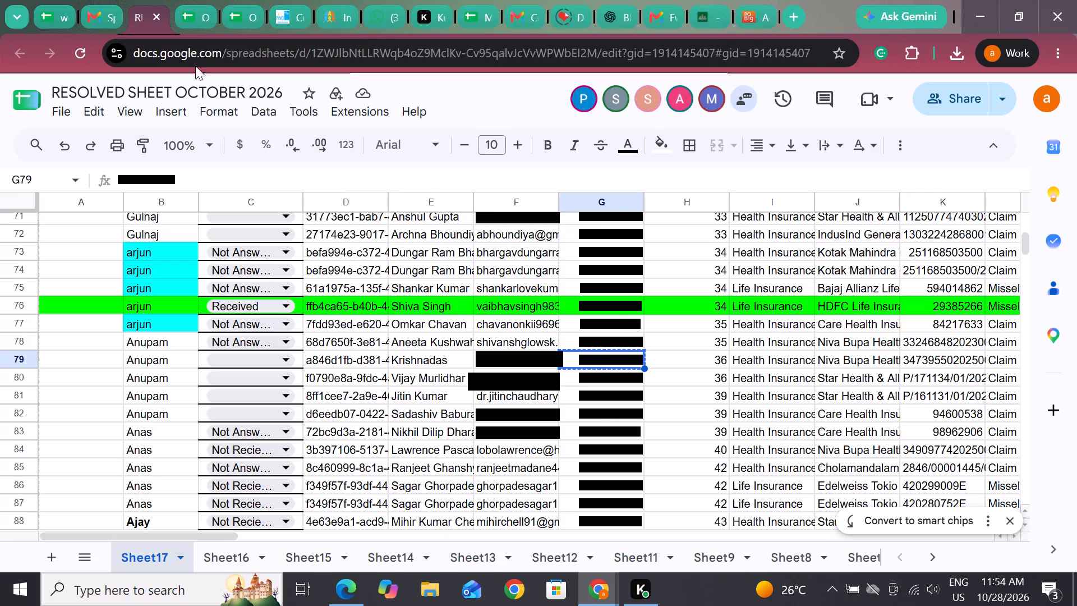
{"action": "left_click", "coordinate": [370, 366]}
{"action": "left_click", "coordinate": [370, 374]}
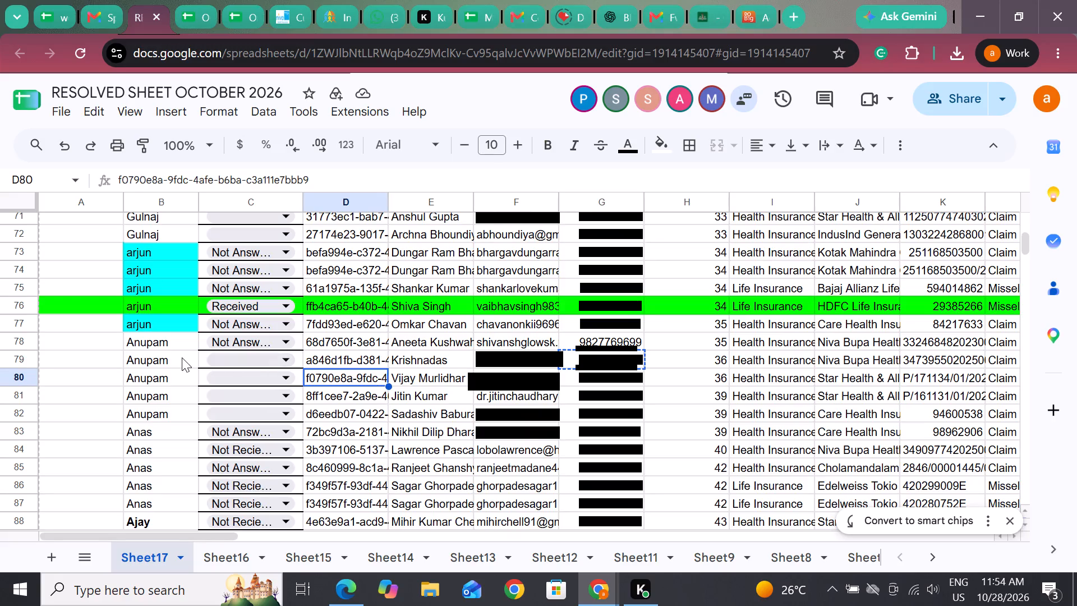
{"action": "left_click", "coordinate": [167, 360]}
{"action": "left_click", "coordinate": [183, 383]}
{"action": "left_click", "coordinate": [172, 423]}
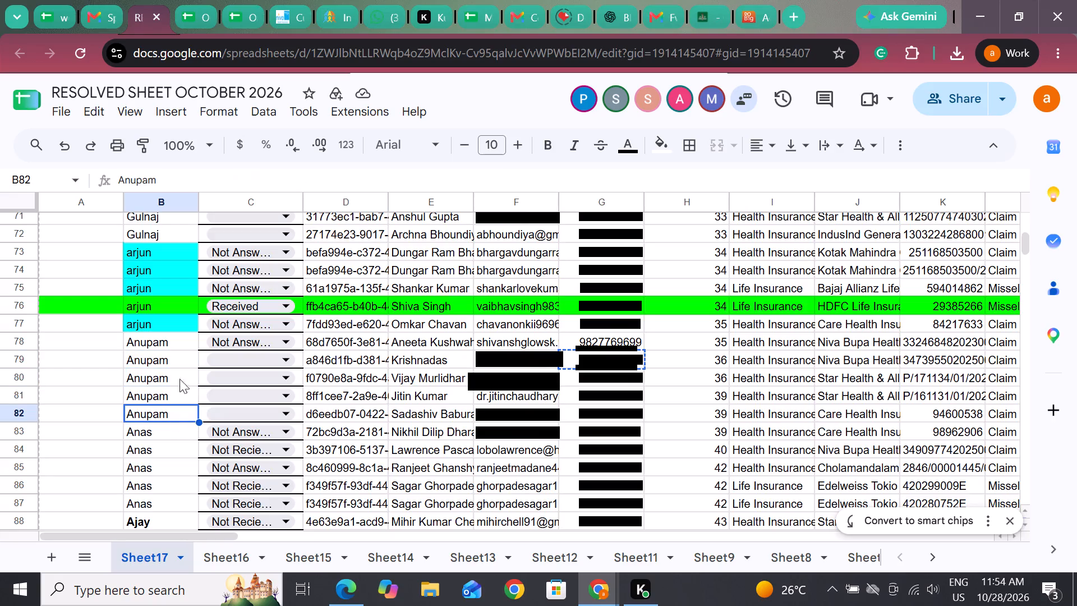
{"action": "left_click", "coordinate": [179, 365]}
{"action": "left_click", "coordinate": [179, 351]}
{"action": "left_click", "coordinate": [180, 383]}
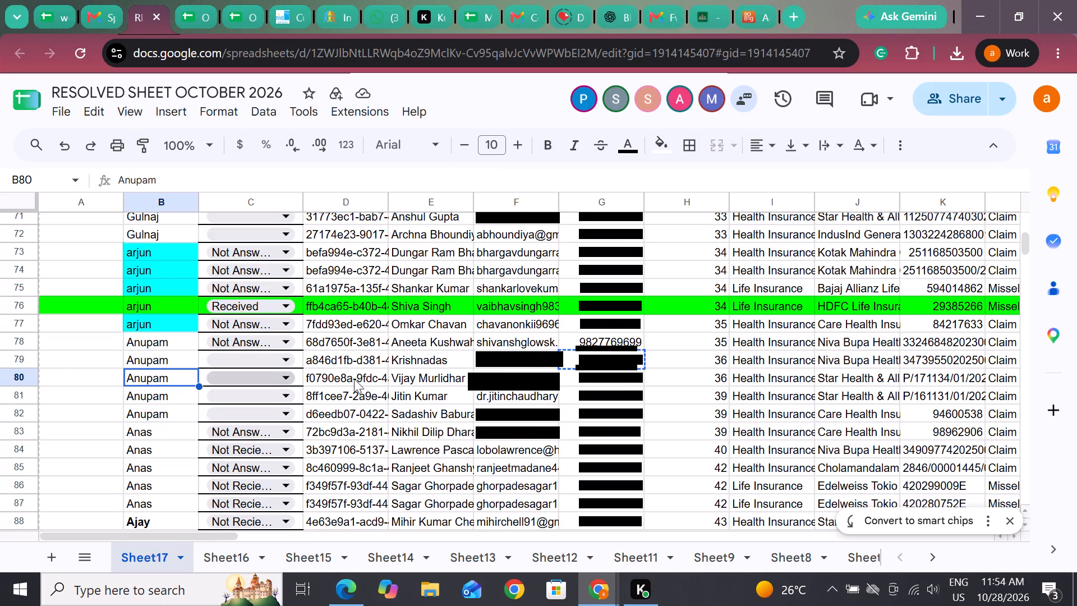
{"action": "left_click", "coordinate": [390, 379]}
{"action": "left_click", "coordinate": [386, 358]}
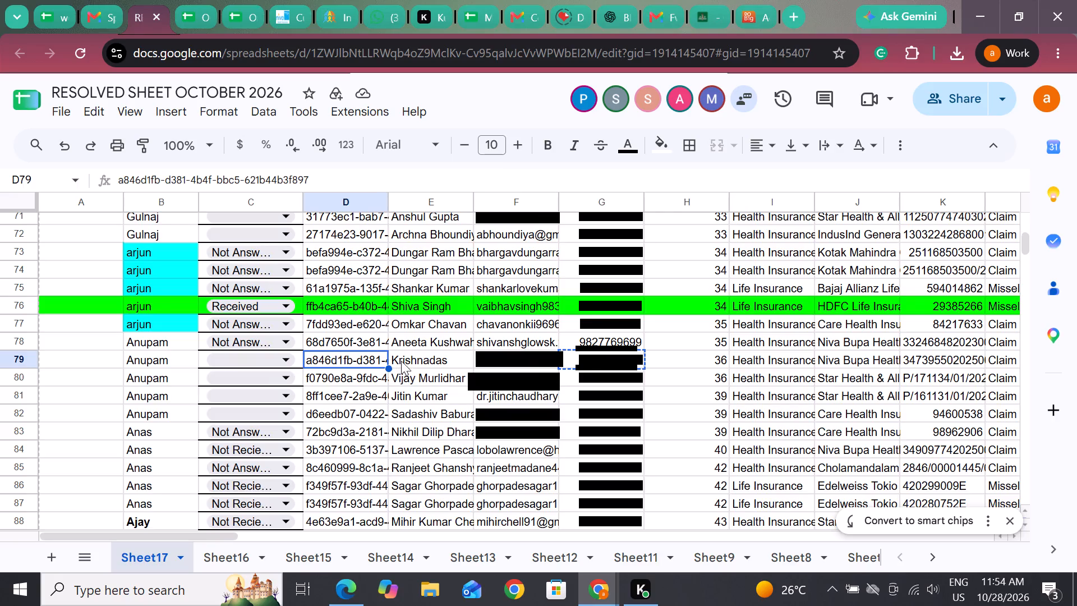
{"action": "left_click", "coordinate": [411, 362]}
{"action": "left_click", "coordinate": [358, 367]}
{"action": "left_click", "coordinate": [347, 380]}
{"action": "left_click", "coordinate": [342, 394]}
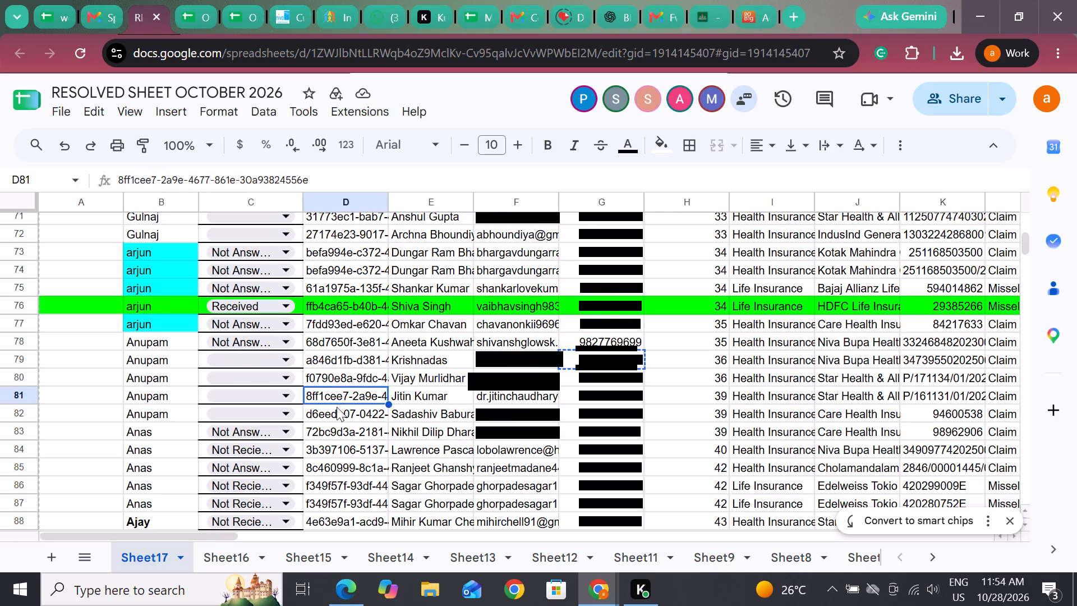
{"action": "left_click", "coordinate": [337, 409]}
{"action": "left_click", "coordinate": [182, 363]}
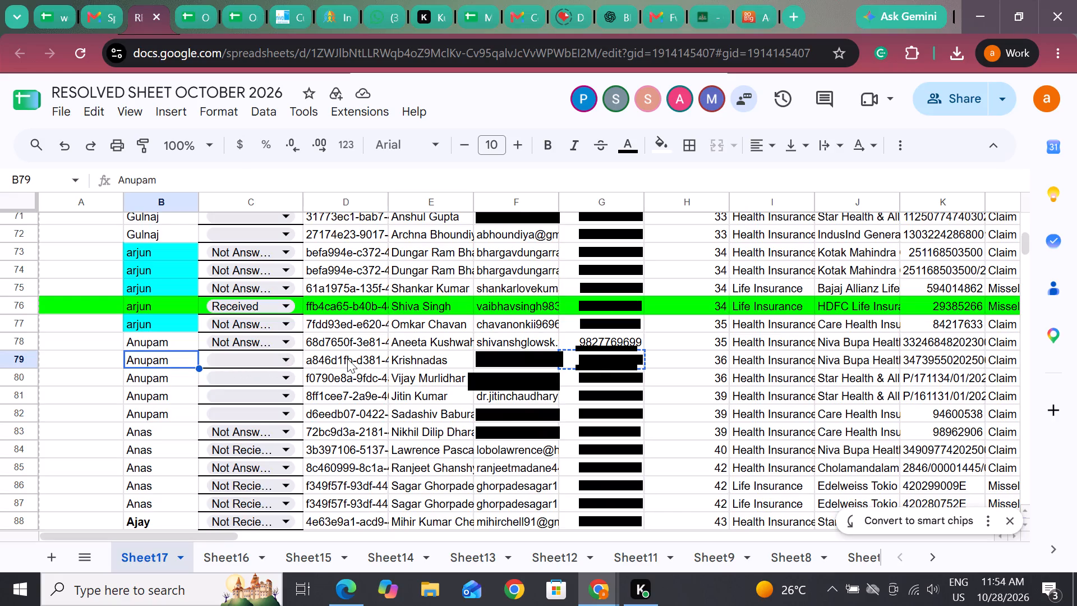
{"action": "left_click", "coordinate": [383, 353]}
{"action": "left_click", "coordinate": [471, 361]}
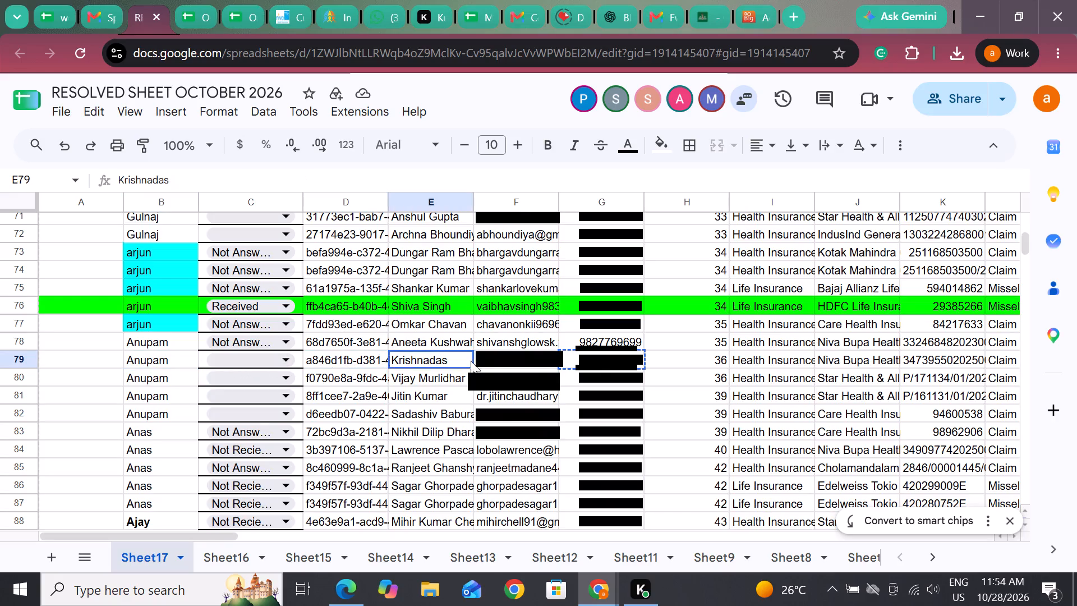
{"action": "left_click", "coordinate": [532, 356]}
Set the call status in row 79 of the October resolved sheet to Not Answering.
{"action": "left_click", "coordinate": [231, 361]}
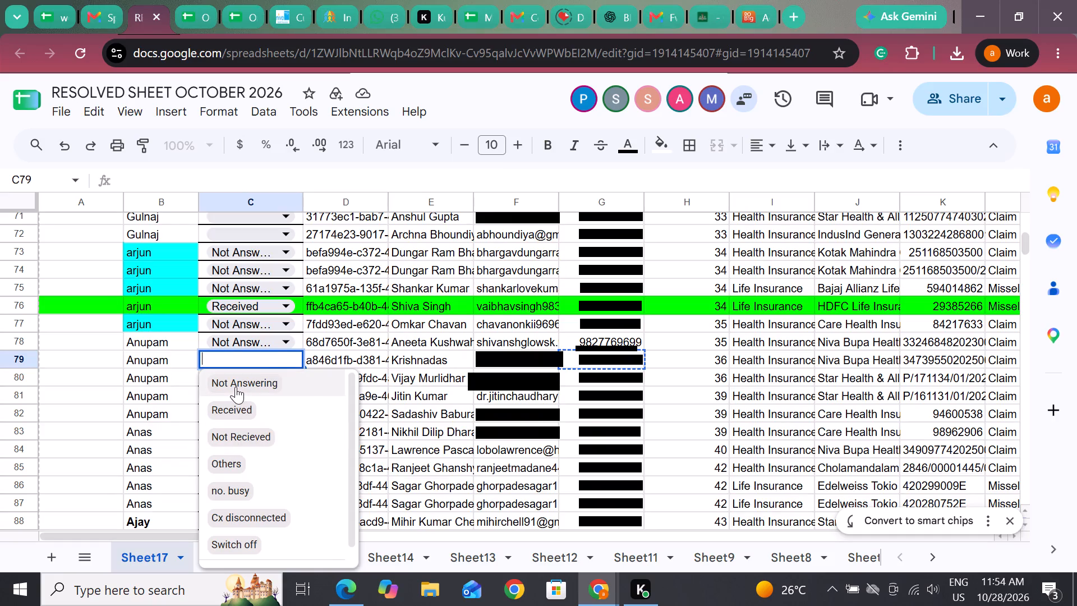
{"action": "left_click", "coordinate": [236, 387]}
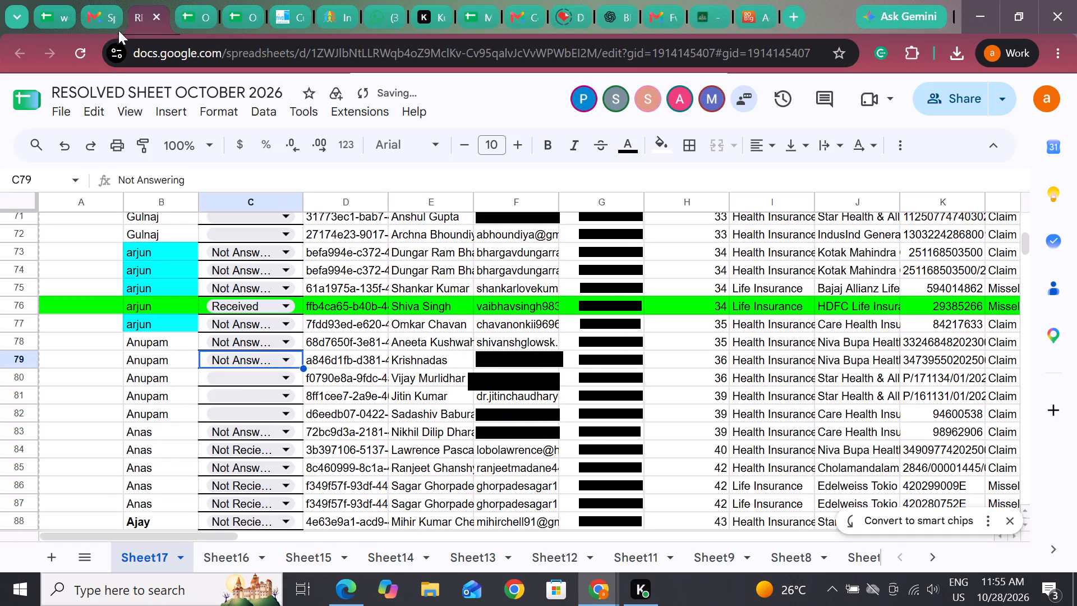
Save the comment "nr" in the communication log of the row 79 complainant's Resolved complaint in the portal.
{"action": "left_click", "coordinate": [54, 20]}
{"action": "left_click", "coordinate": [191, 22]}
{"action": "left_click", "coordinate": [151, 28]}
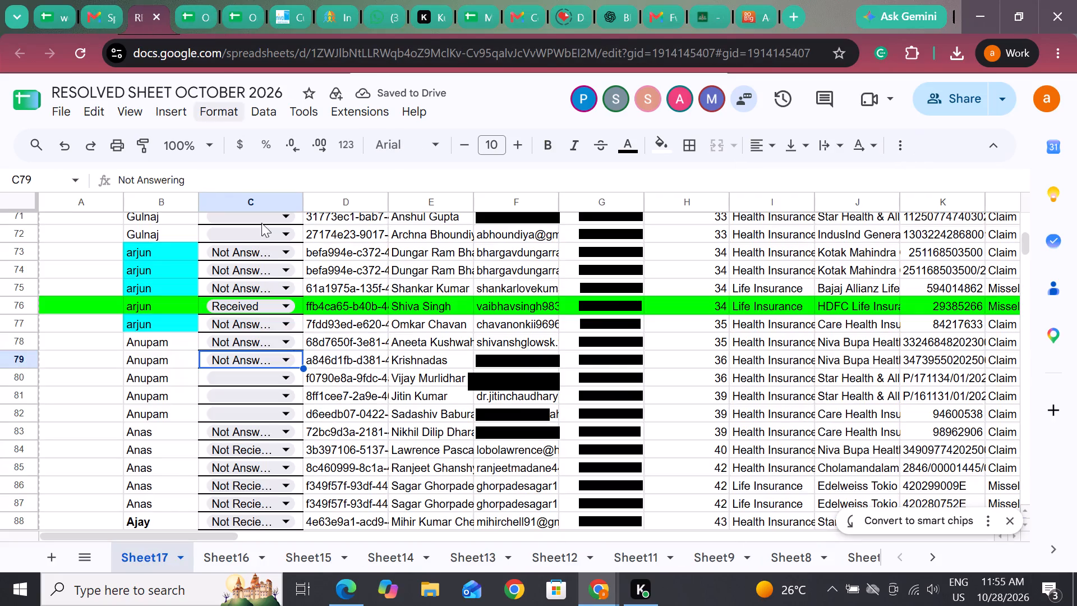
{"action": "left_click", "coordinate": [329, 13]}
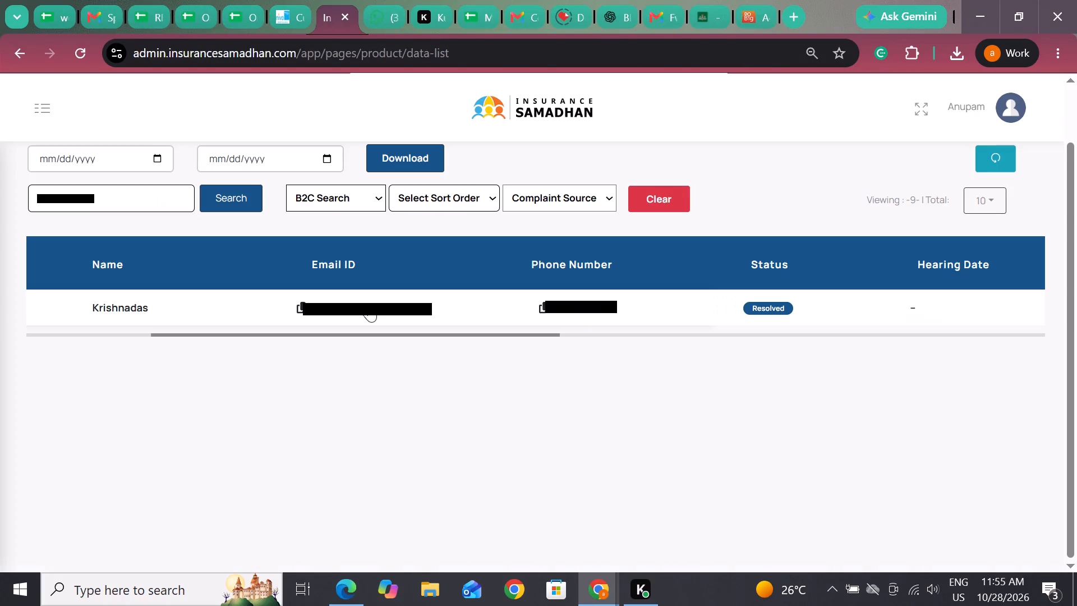
{"action": "left_click", "coordinate": [468, 304]}
{"action": "left_click", "coordinate": [547, 353]}
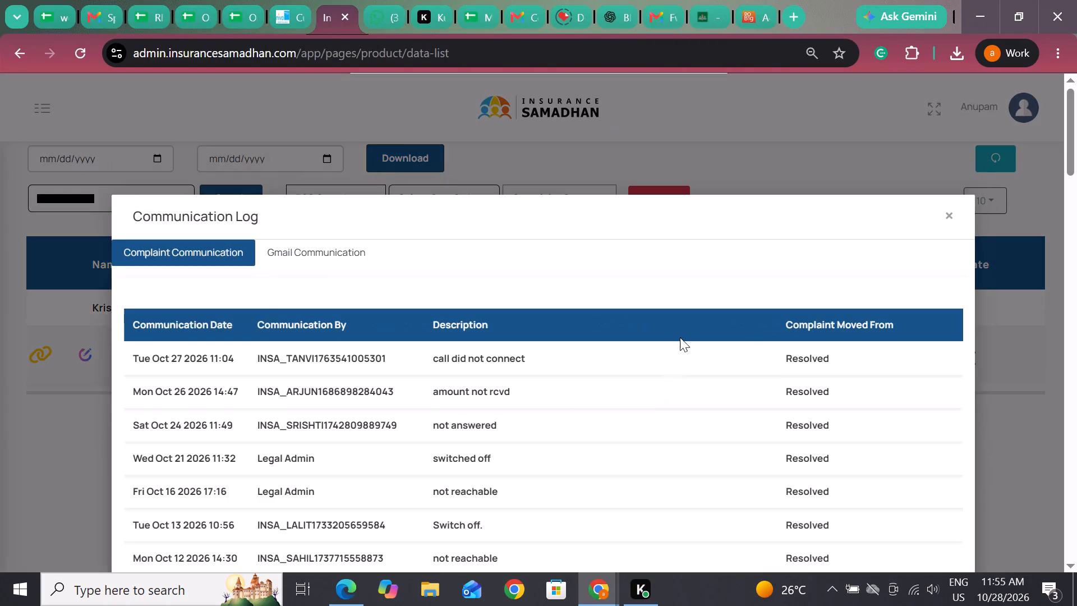
{"action": "scroll", "coordinate": [487, 411], "scroll_direction": "down", "scroll_amount": 14}
{"action": "scroll", "coordinate": [571, 528], "scroll_direction": "down", "scroll_amount": 5}
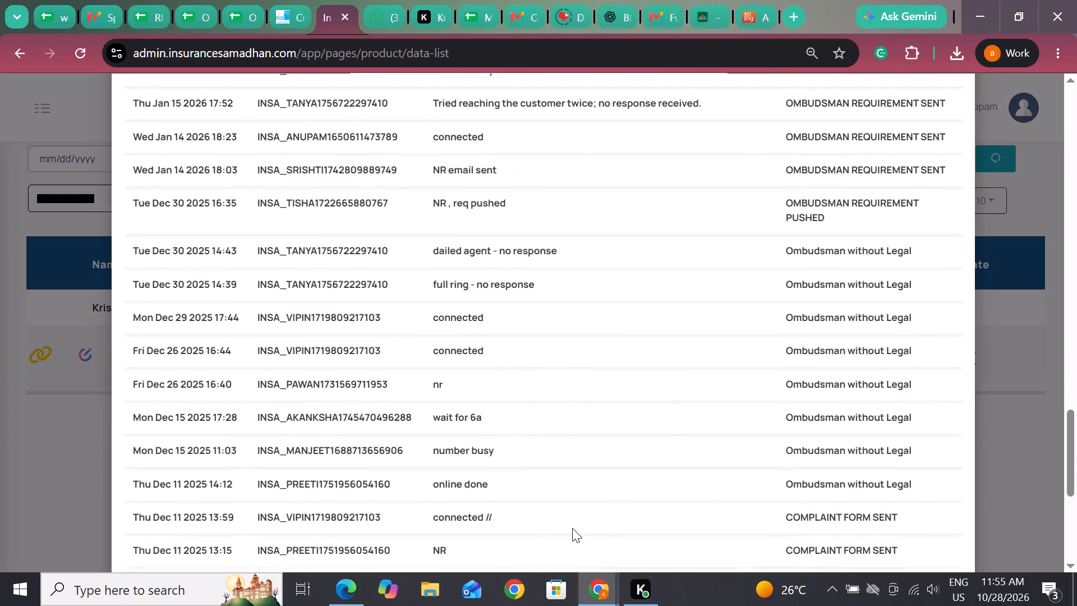
{"action": "scroll", "coordinate": [572, 528], "scroll_direction": "down", "scroll_amount": 13}
{"action": "left_click", "coordinate": [594, 532]}
{"action": "left_click", "coordinate": [480, 411]}
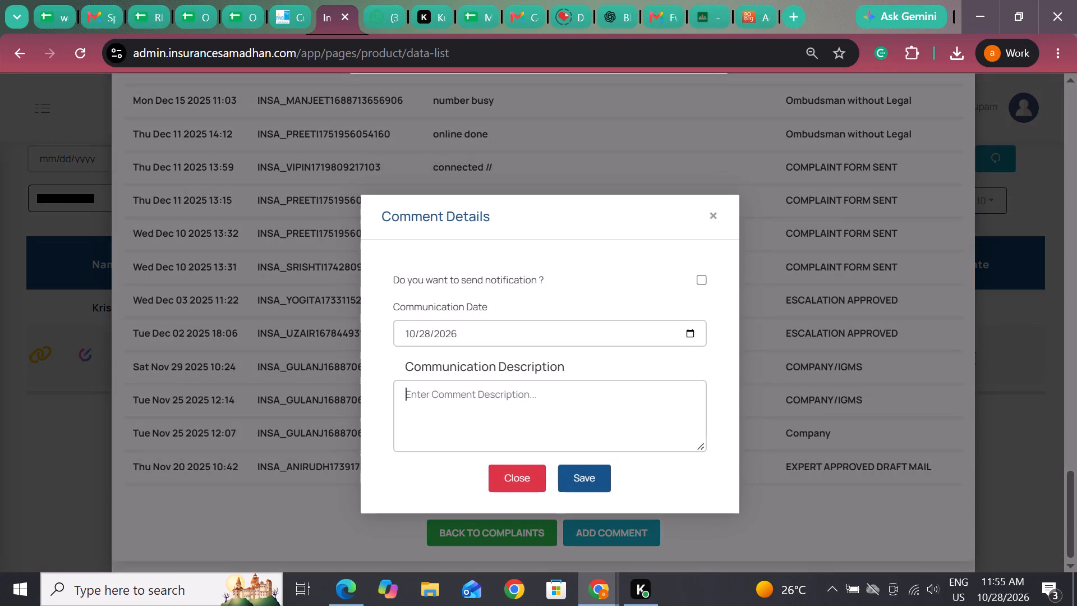
{"action": "key", "text": "n"}
{"action": "key", "text": "r"}
{"action": "left_click", "coordinate": [577, 461]}
{"action": "left_click", "coordinate": [579, 474]}
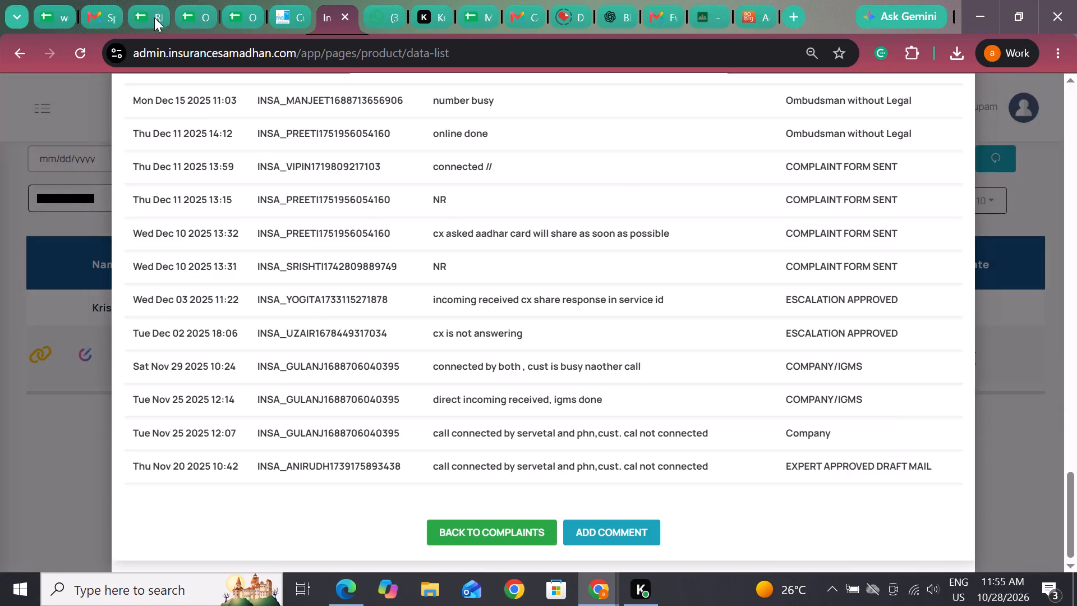
Copy the phone number from row 80 of the October resolved sheet and search the portal's complaints for it.
{"action": "left_click", "coordinate": [153, 22]}
{"action": "left_click", "coordinate": [178, 370]}
{"action": "left_click", "coordinate": [441, 374]}
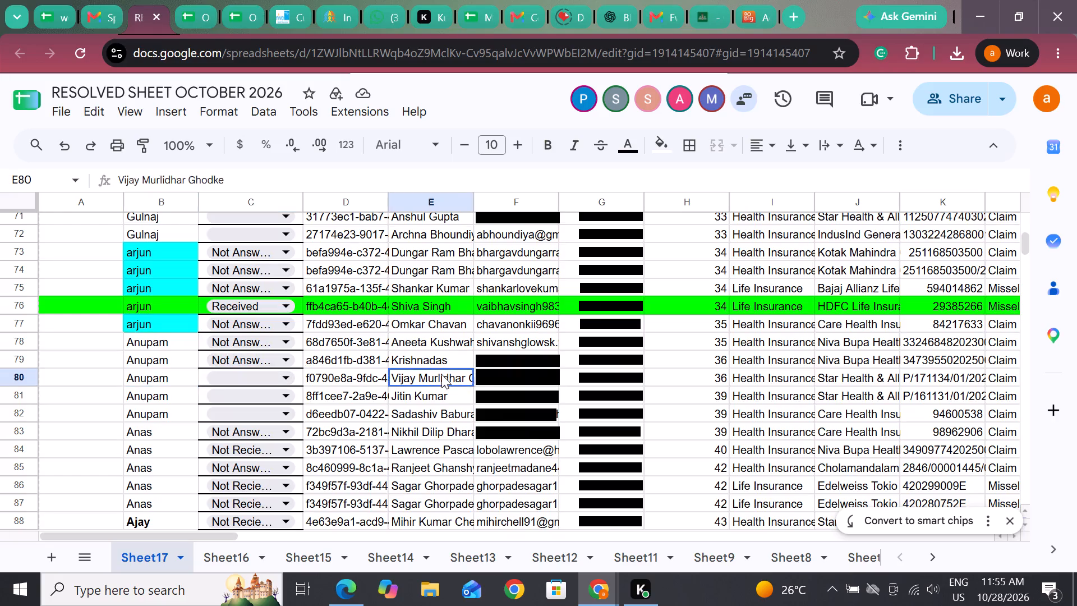
{"action": "left_click", "coordinate": [534, 373]}
{"action": "left_click", "coordinate": [588, 373]}
{"action": "key", "text": "ctrl+c"}
{"action": "key", "text": "ctrl+c"}
{"action": "key", "text": "ctrl+c"}
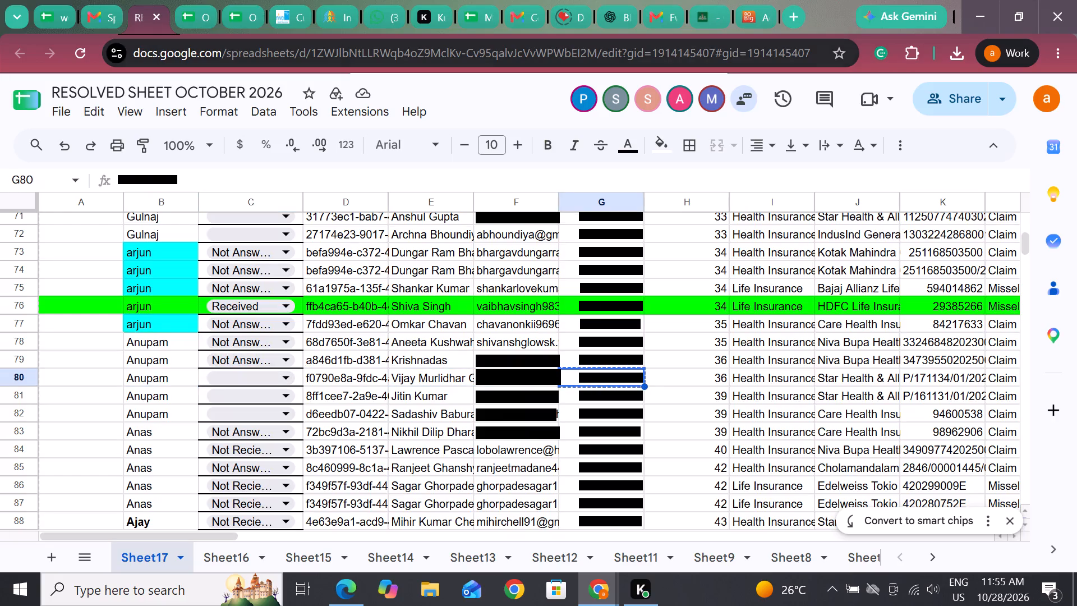
{"action": "left_click", "coordinate": [325, 16]}
{"action": "left_click", "coordinate": [88, 226]}
{"action": "left_click", "coordinate": [75, 189]}
{"action": "double_click", "coordinate": [77, 198], "text": "ctrl"}
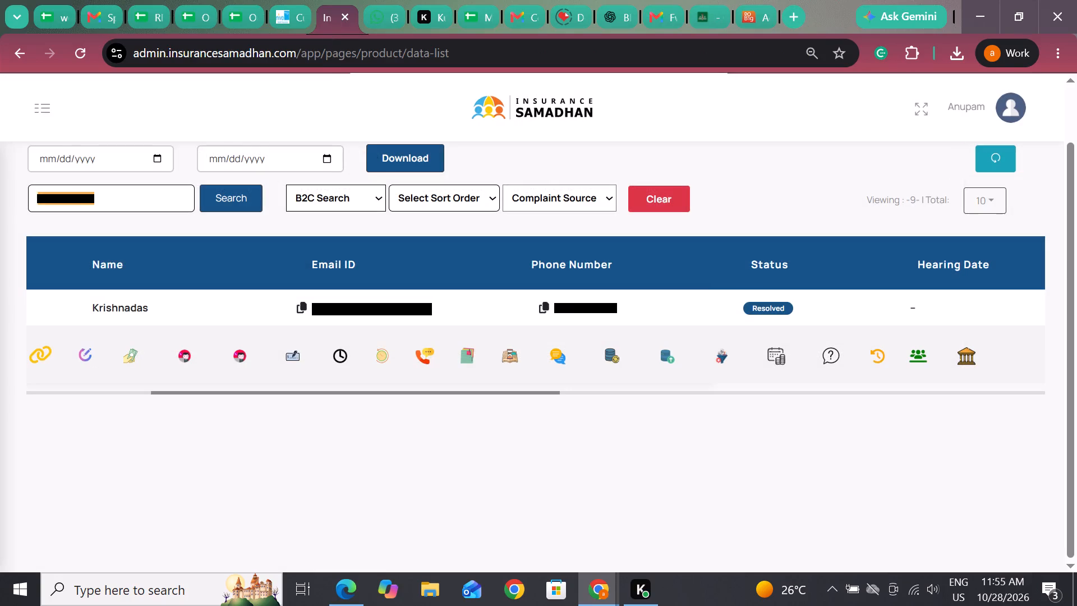
{"action": "key", "text": "ctrl+v"}
{"action": "left_click", "coordinate": [191, 198], "text": "ctrl"}
{"action": "left_click", "coordinate": [210, 197]}
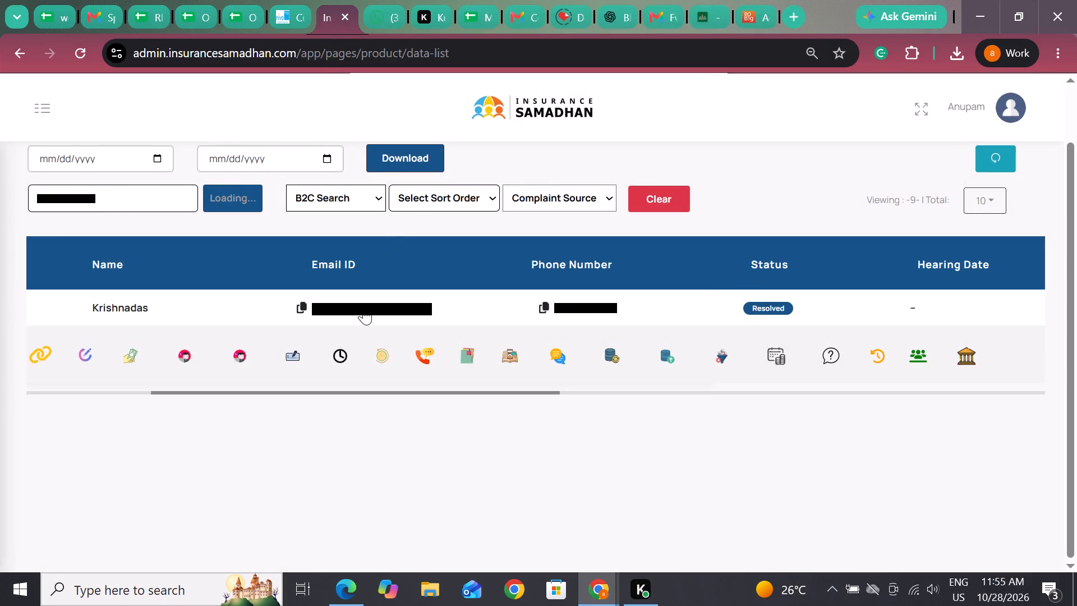
Copy the phone number of the row 80 complainant's Resolved complaint from the portal and call it through the Smartflo dialer.
{"action": "left_click", "coordinate": [538, 325]}
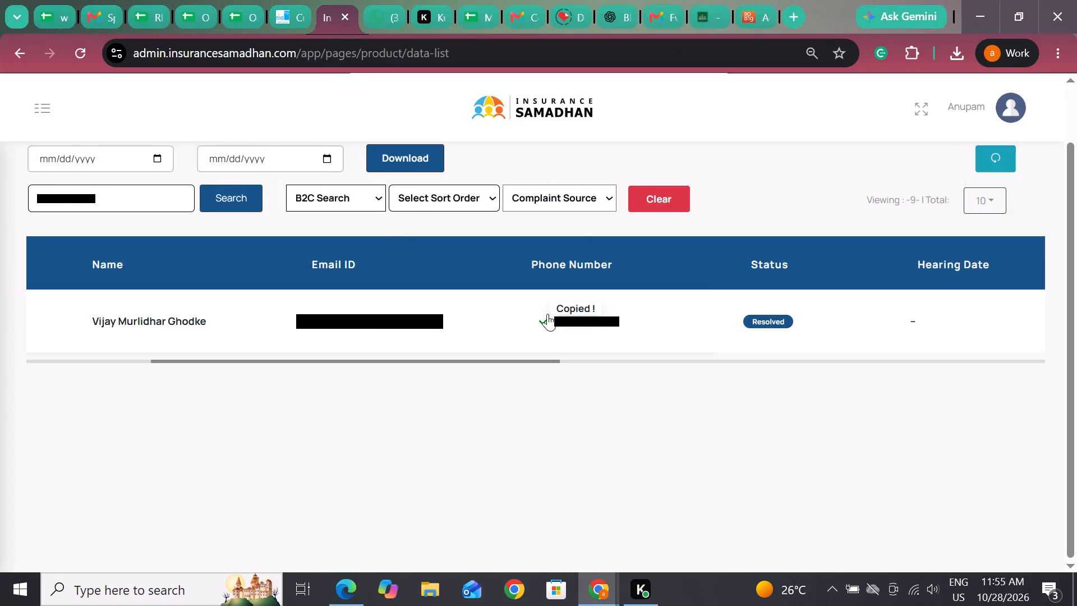
{"action": "left_click", "coordinate": [744, 27]}
{"action": "double_click", "coordinate": [503, 181], "text": "ctrl"}
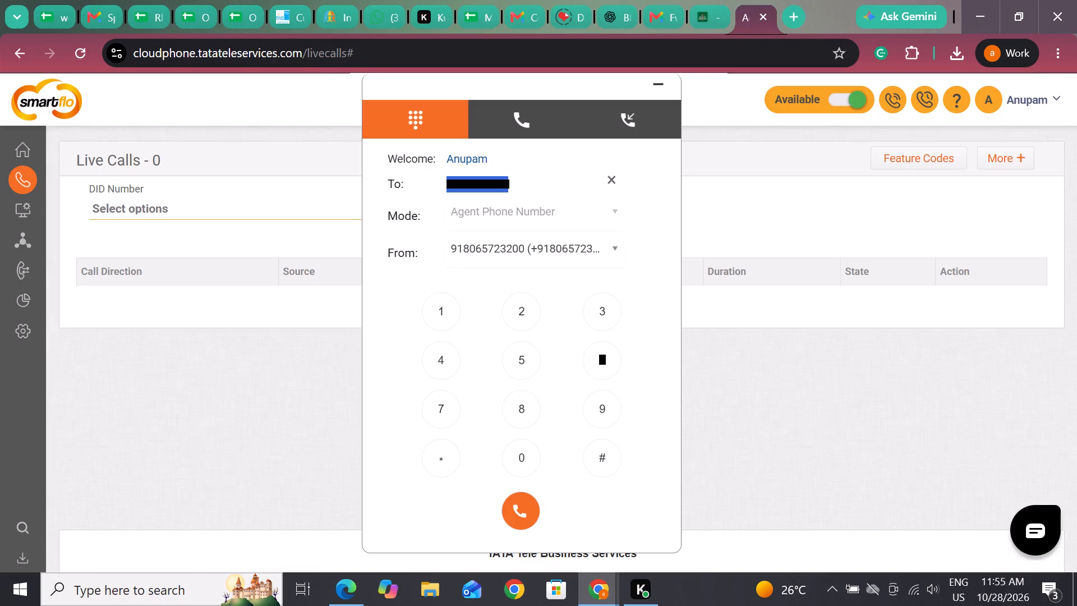
{"action": "key", "text": "ctrl+v"}
{"action": "left_click", "coordinate": [531, 521]}
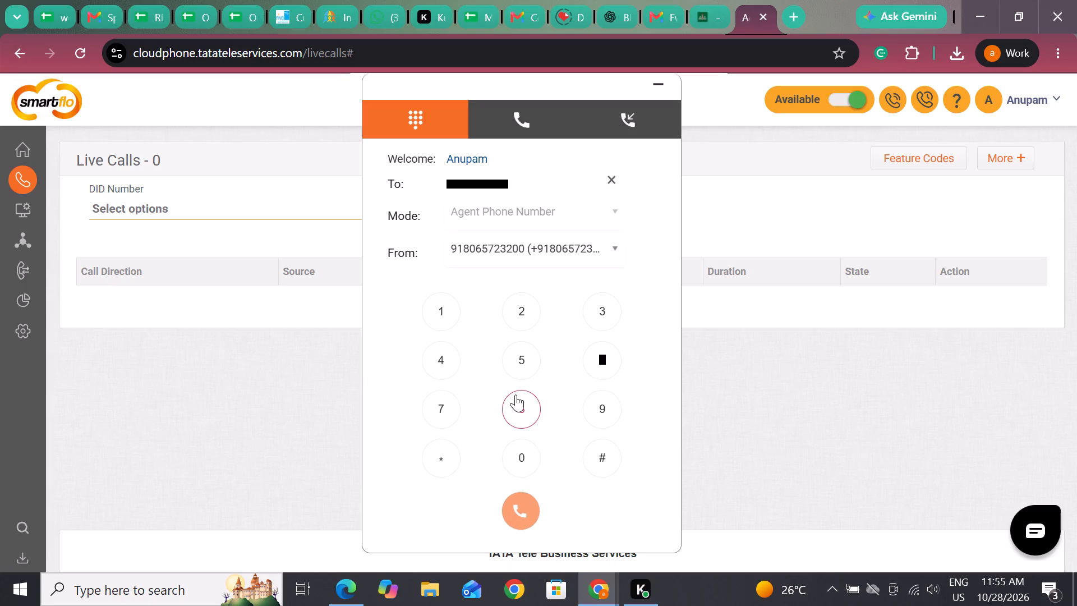
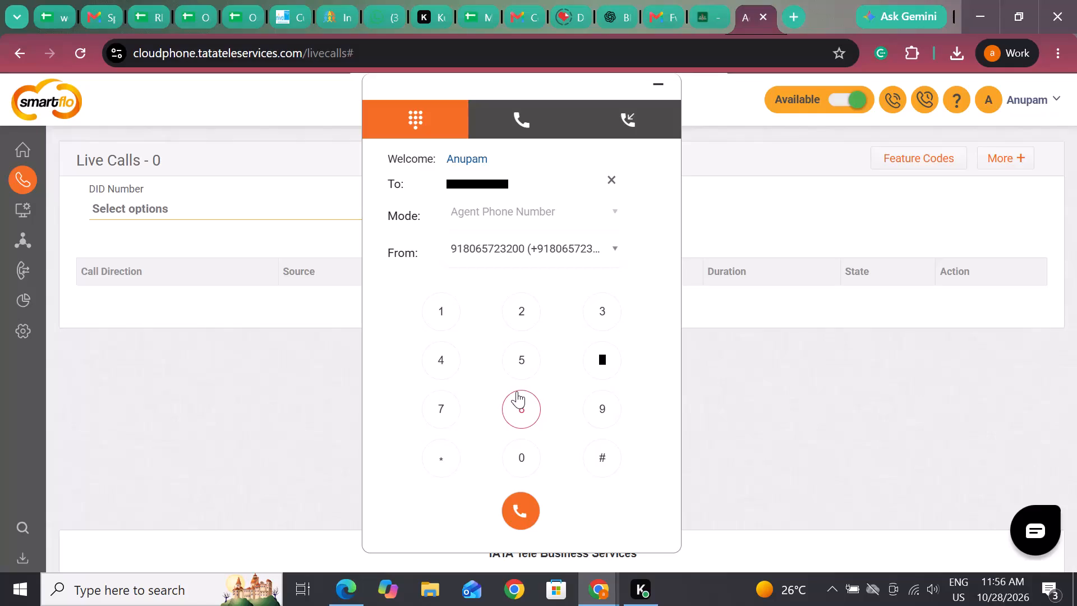
Set the call status in row 80 of the October resolved sheet to Not Answering.
{"action": "left_click", "coordinate": [136, 22]}
{"action": "left_click", "coordinate": [229, 379]}
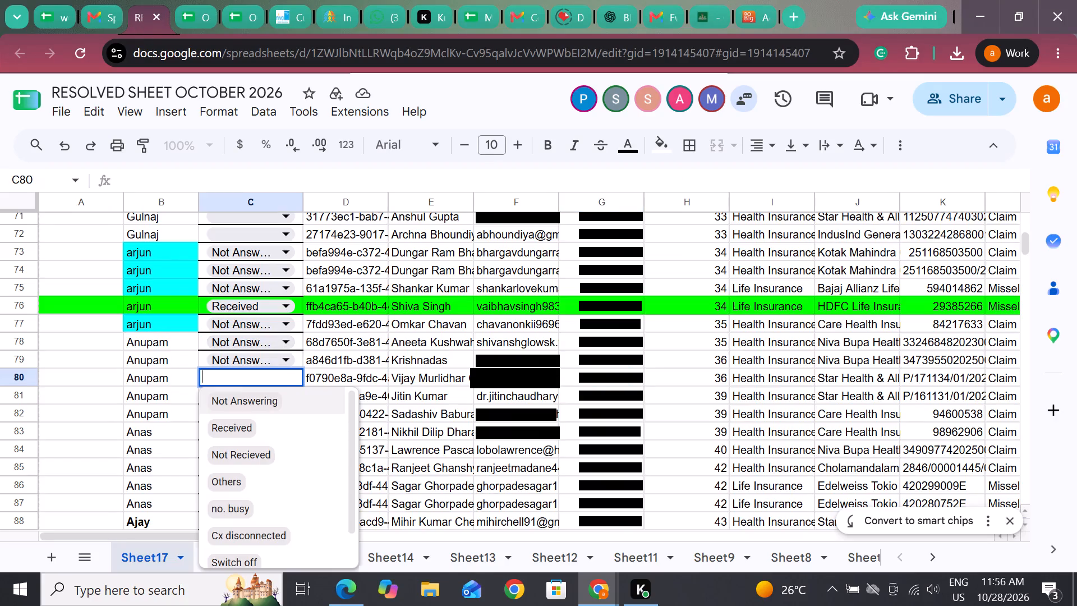
{"action": "left_click", "coordinate": [236, 406]}
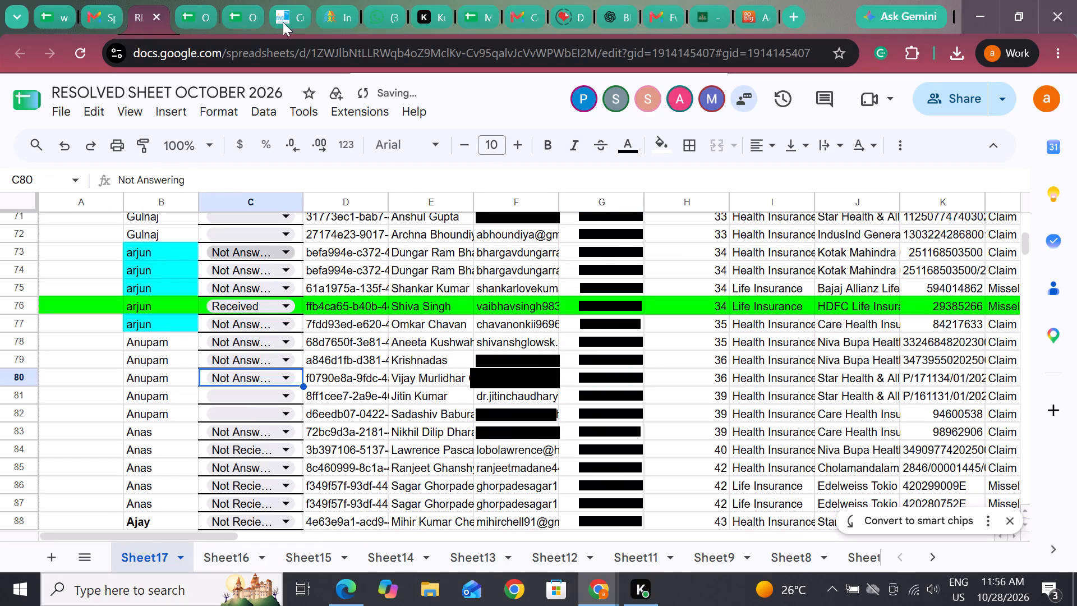
Save the comment "nr" in the communication log of the row 80 complainant's Resolved complaint in the portal.
{"action": "left_click", "coordinate": [329, 28]}
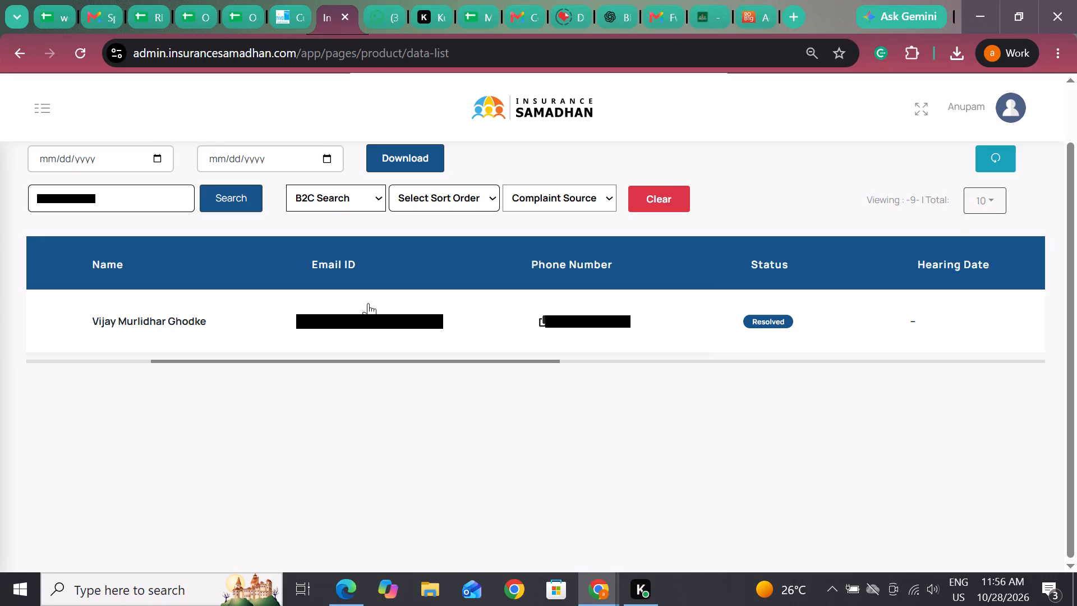
{"action": "left_click", "coordinate": [479, 336]}
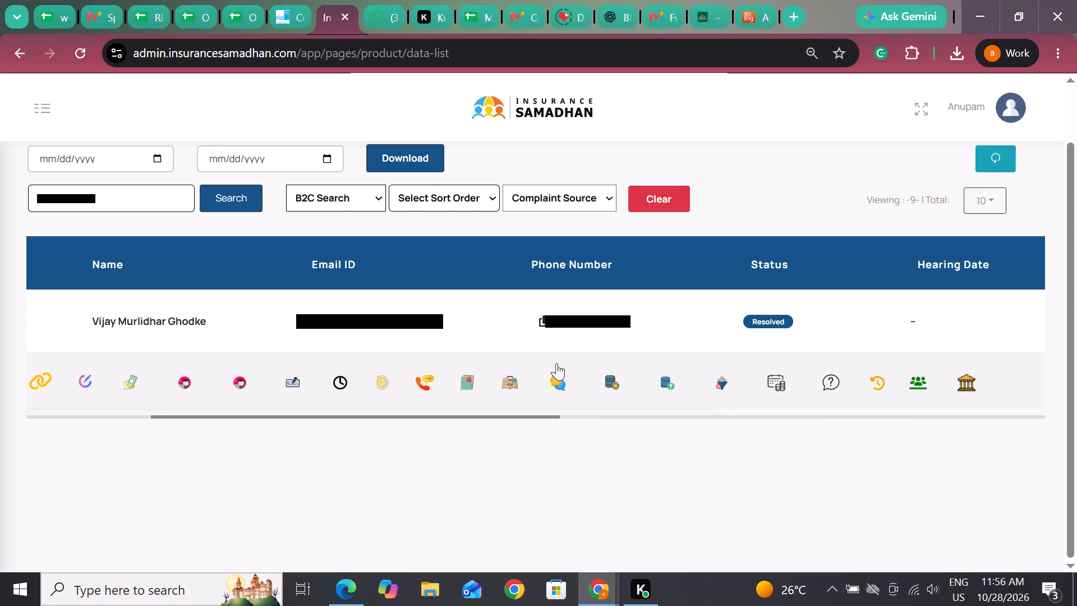
{"action": "left_click", "coordinate": [553, 380]}
{"action": "scroll", "coordinate": [463, 355], "scroll_direction": "down", "scroll_amount": 10}
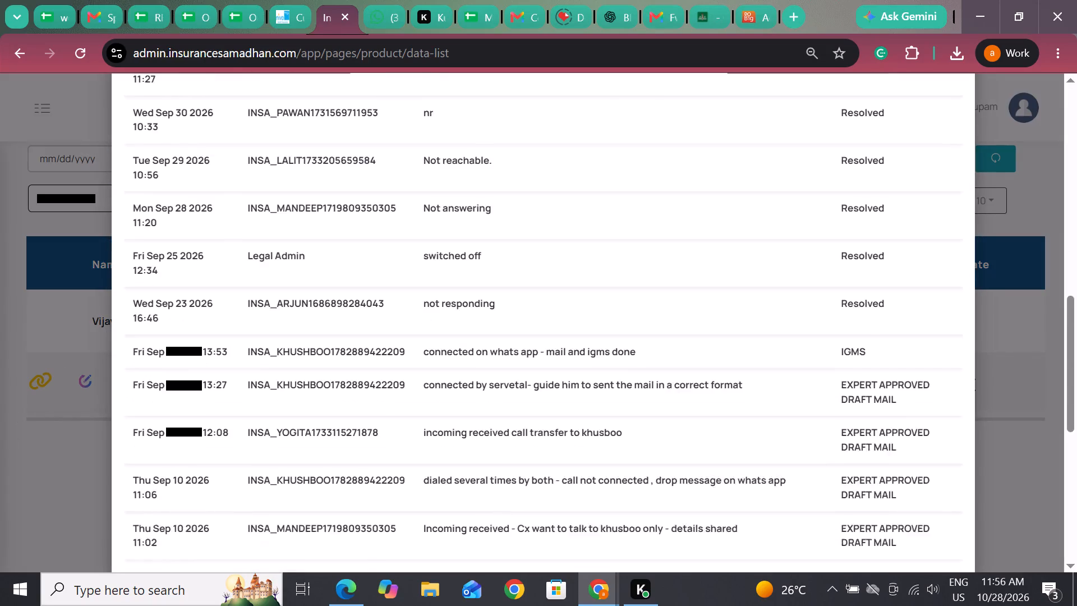
{"action": "scroll", "coordinate": [469, 364], "scroll_direction": "down", "scroll_amount": 6}
{"action": "scroll", "coordinate": [545, 540], "scroll_direction": "down", "scroll_amount": 3}
{"action": "left_click", "coordinate": [603, 530]}
{"action": "left_click", "coordinate": [484, 430]}
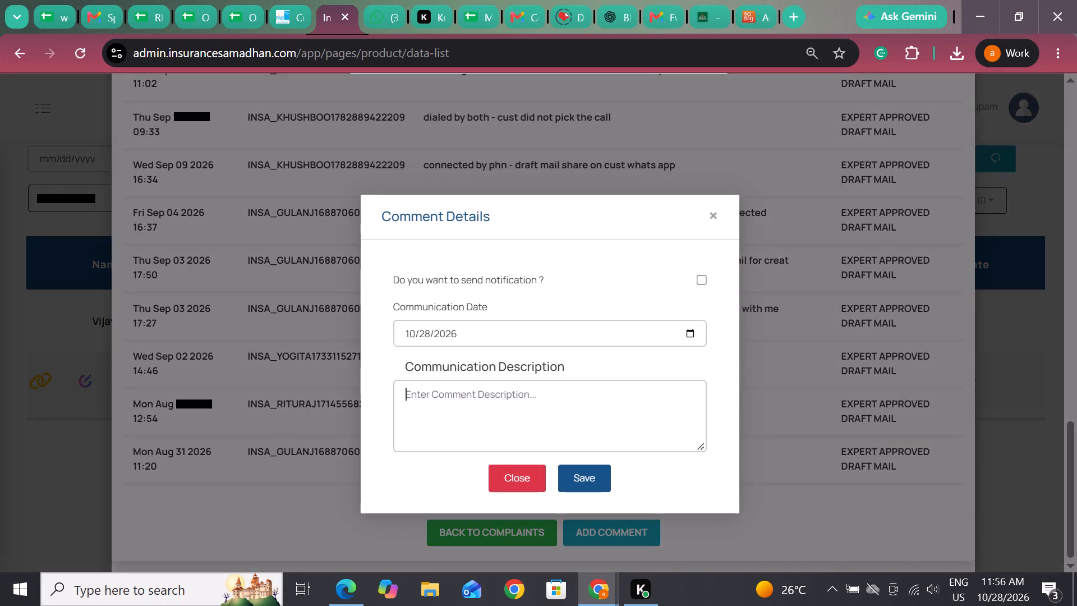
{"action": "type", "text": "nr"}
{"action": "key", "text": "space"}
{"action": "key", "text": "Tab"}
{"action": "key", "text": "Tab"}
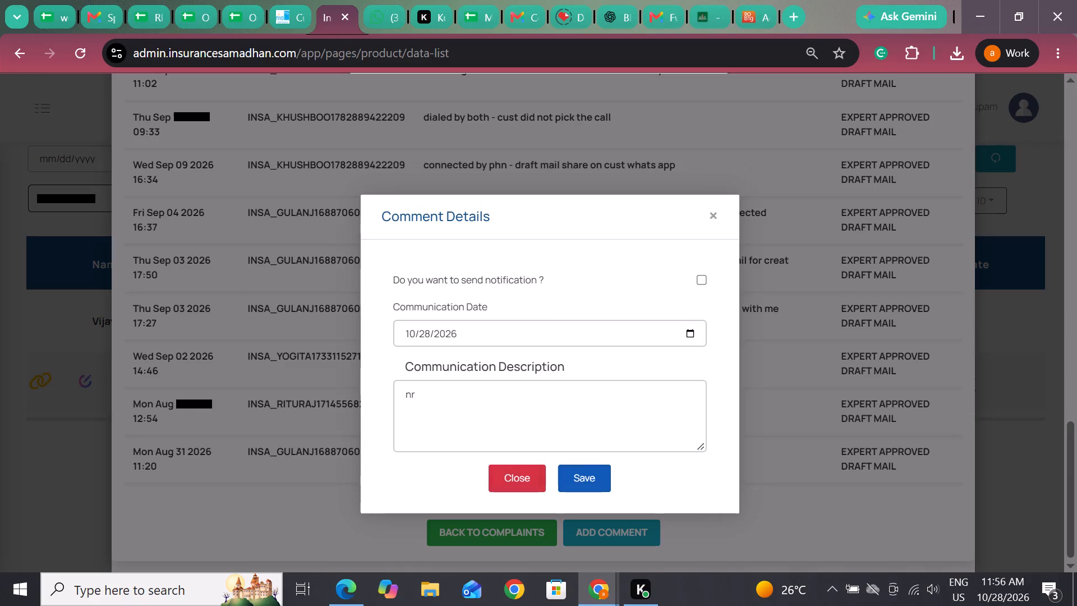
{"action": "key", "text": "Return"}
{"action": "scroll", "coordinate": [379, 309], "scroll_direction": "up", "scroll_amount": 12}
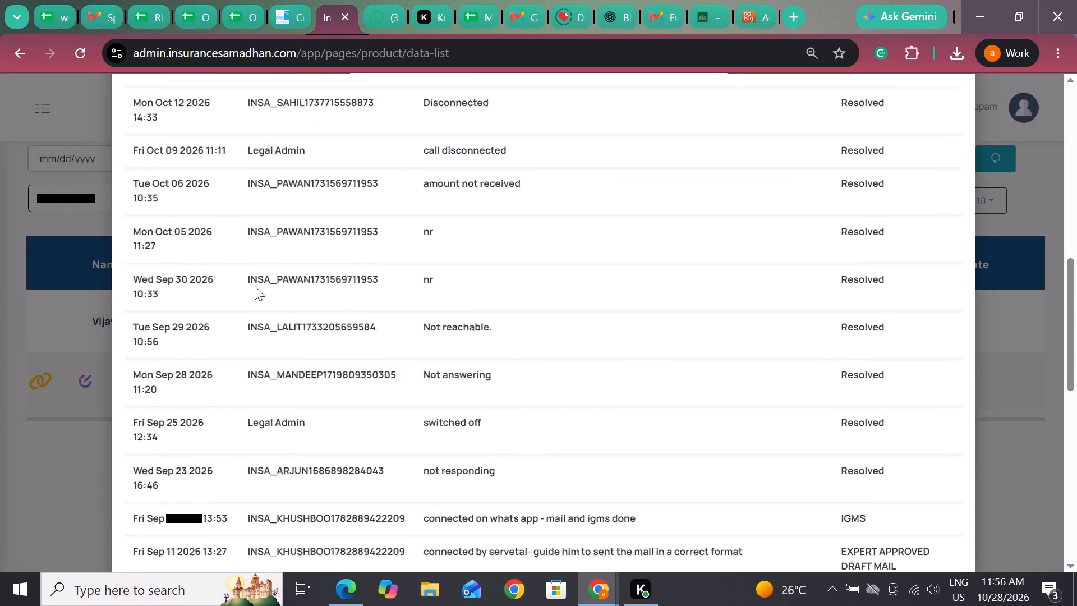
{"action": "scroll", "coordinate": [255, 286], "scroll_direction": "up", "scroll_amount": 9}
{"action": "left_click", "coordinate": [157, 119]}
Copy the phone number from row 81 of the October resolved sheet and search the portal's complaints for it.
{"action": "left_click", "coordinate": [143, 40]}
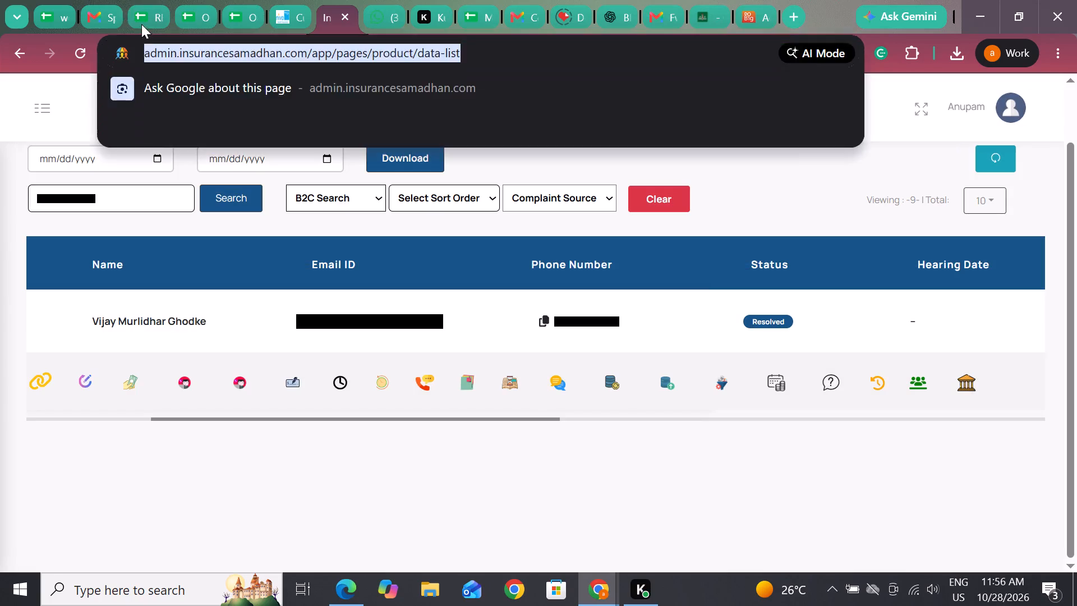
{"action": "left_click", "coordinate": [141, 24]}
{"action": "left_click", "coordinate": [394, 402]}
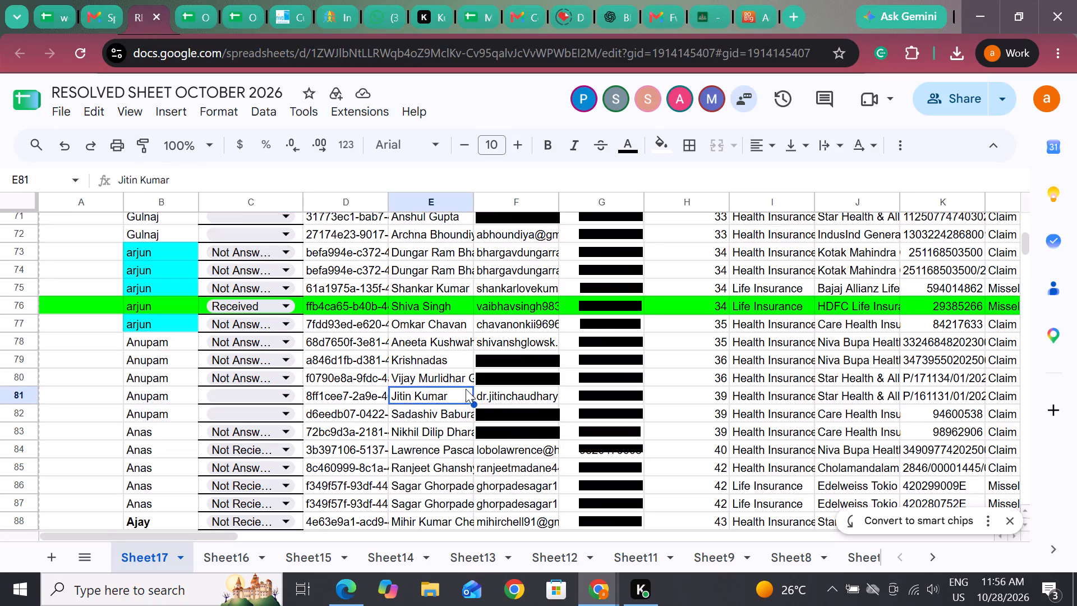
{"action": "left_click", "coordinate": [499, 397]}
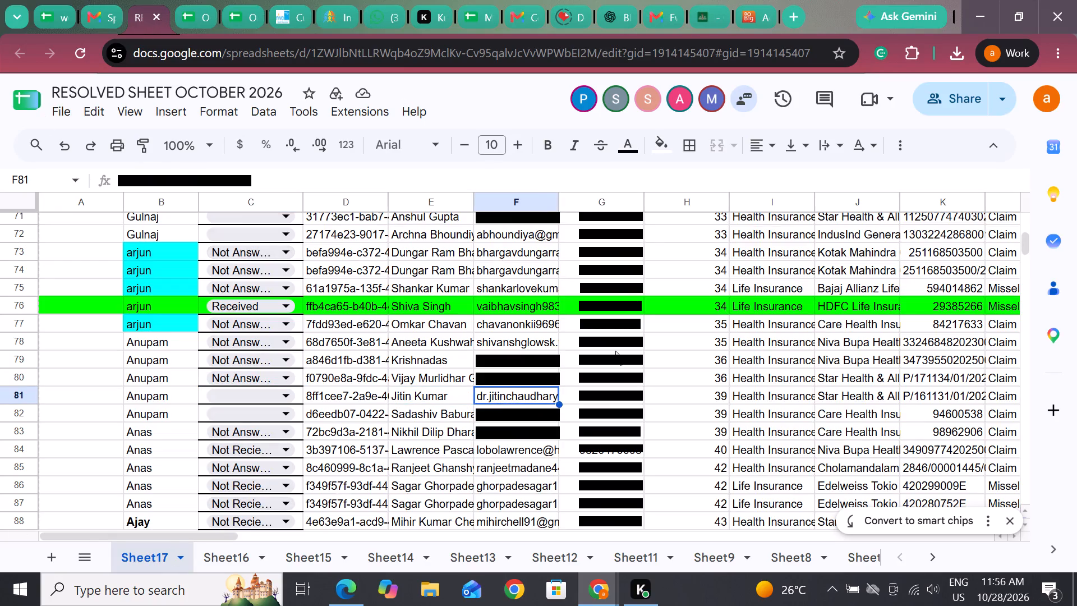
{"action": "left_click", "coordinate": [592, 389]}
{"action": "key", "text": "ctrl+c"}
{"action": "key", "text": "ctrl+c"}
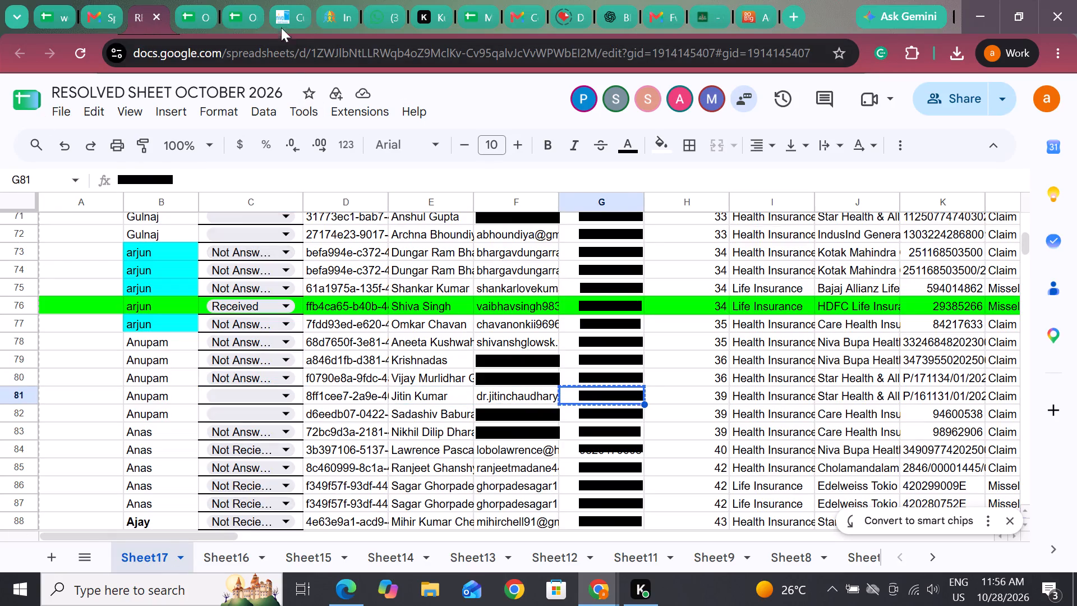
{"action": "left_click", "coordinate": [324, 20]}
{"action": "double_click", "coordinate": [159, 198]}
{"action": "key", "text": "ctrl+v"}
{"action": "left_click", "coordinate": [220, 196]}
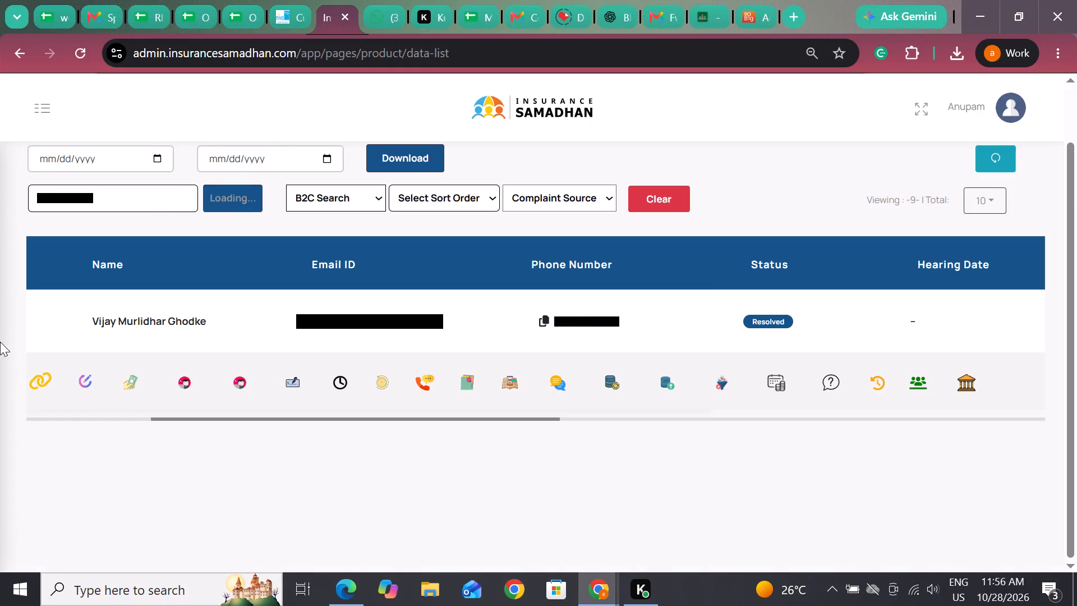
Copy the phone number of the row 81 complainant's Resolved complaint from the portal and call it through the Smartflo dialer.
{"action": "scroll", "coordinate": [480, 325], "scroll_direction": "up", "scroll_amount": 1}
{"action": "scroll", "coordinate": [550, 328], "scroll_direction": "left", "scroll_amount": 2}
{"action": "left_click", "coordinate": [625, 336]}
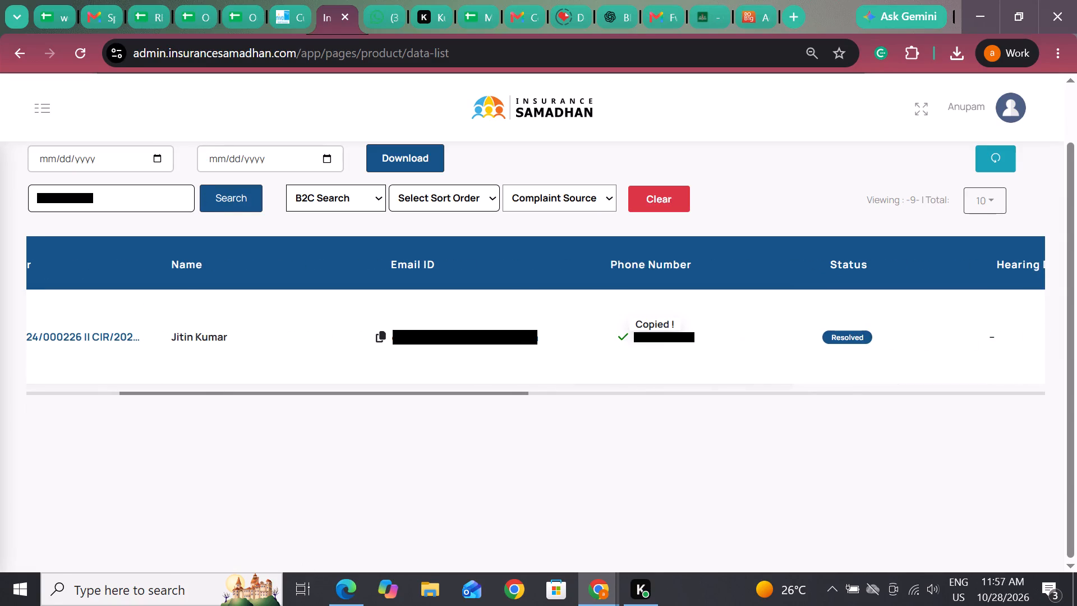
{"action": "left_click", "coordinate": [743, 21]}
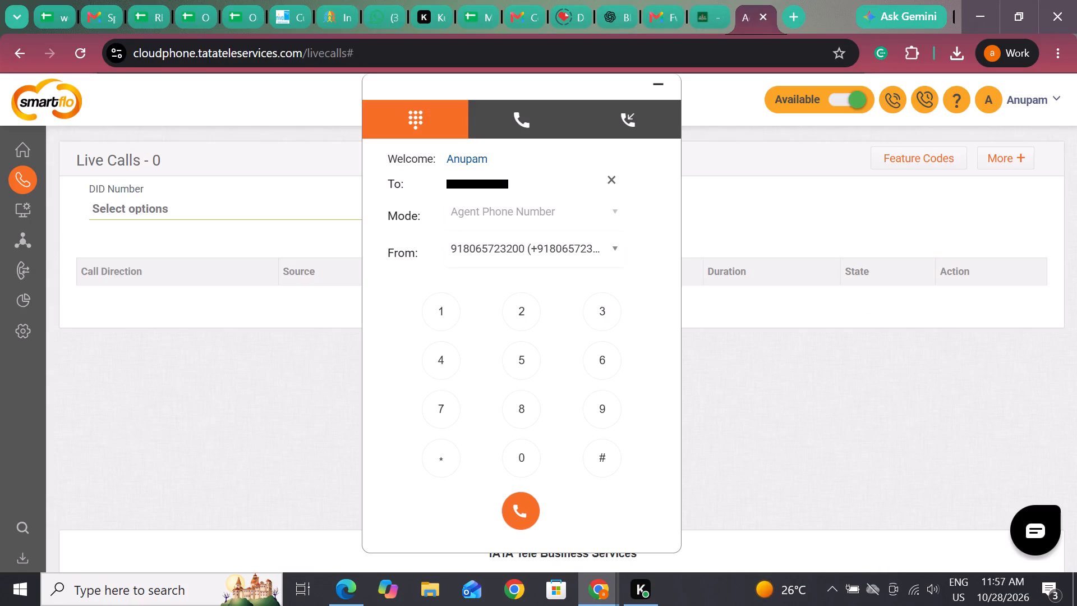
{"action": "double_click", "coordinate": [528, 192], "text": "ctrl"}
{"action": "key", "text": "ctrl+v"}
{"action": "left_click", "coordinate": [521, 517]}
{"action": "scroll", "coordinate": [403, 25], "scroll_direction": "up", "scroll_amount": 6}
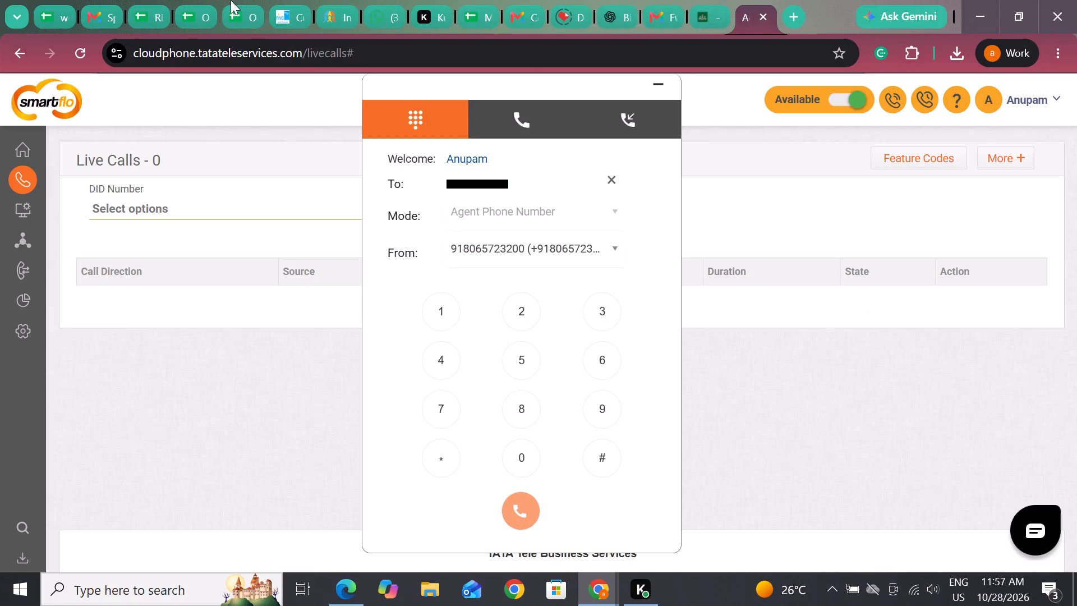
Copy the row 81 complainant's phone number from the portal again and redial it through the Smartflo dialer.
{"action": "left_click", "coordinate": [335, 27]}
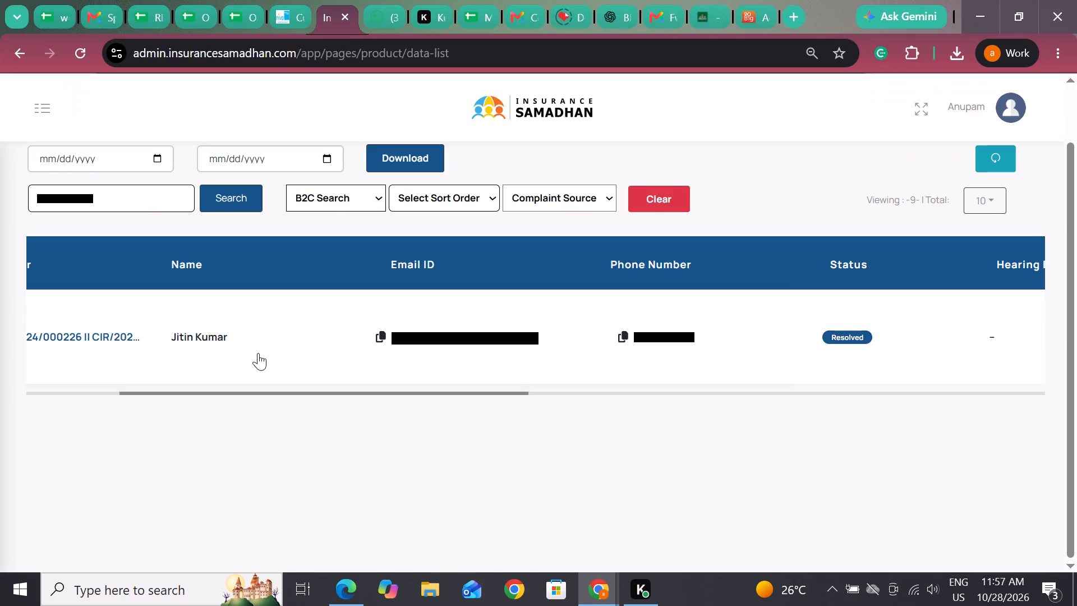
{"action": "left_click", "coordinate": [625, 339]}
{"action": "left_click", "coordinate": [753, 25]}
{"action": "left_click", "coordinate": [445, 169]}
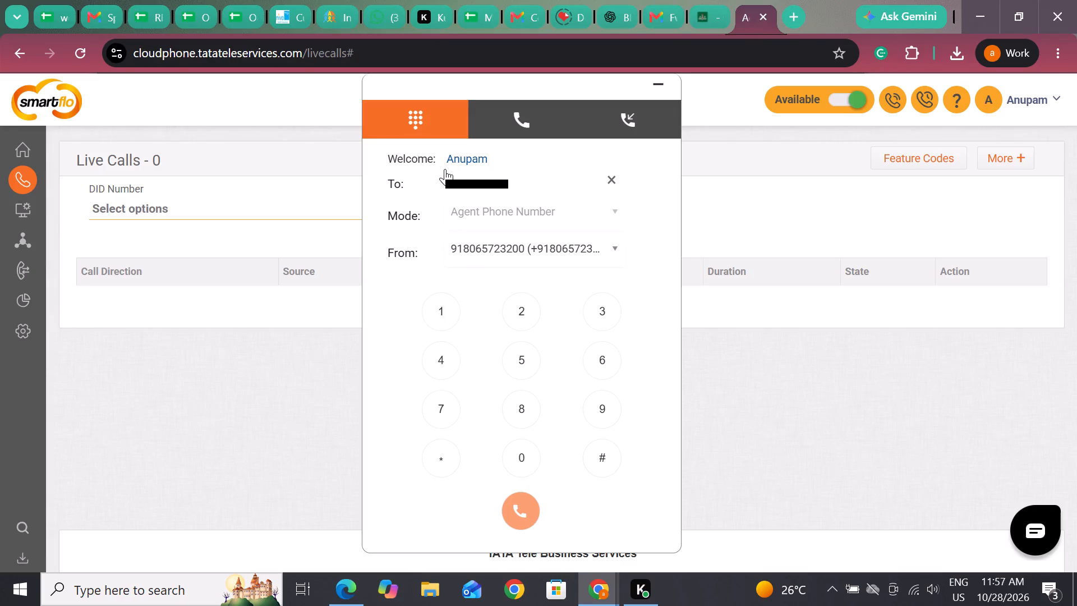
{"action": "double_click", "coordinate": [470, 191]}
{"action": "key", "text": "ctrl+v"}
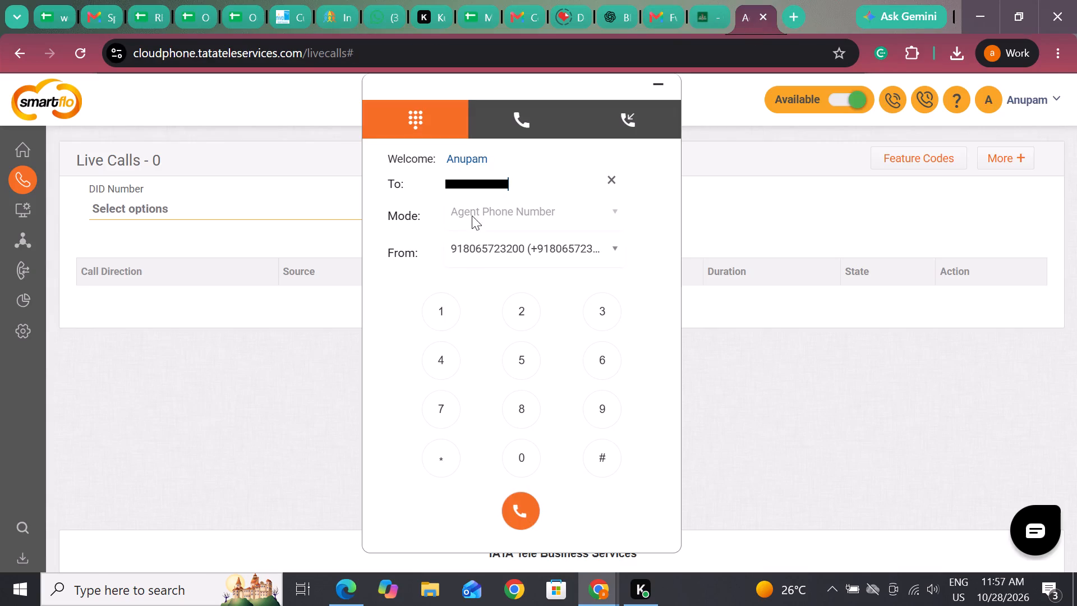
{"action": "left_click", "coordinate": [526, 521]}
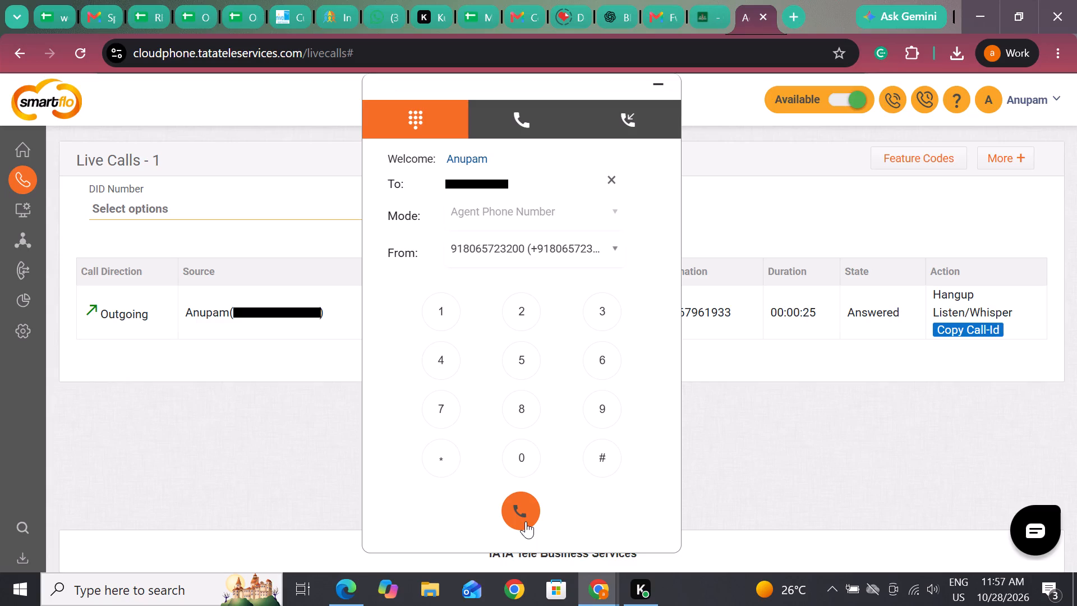
Add the comment "nr" to the communication log of the row 81 complainant's Resolved complaint in the Insurance Samadhan portal.
{"action": "left_click", "coordinate": [327, 11]}
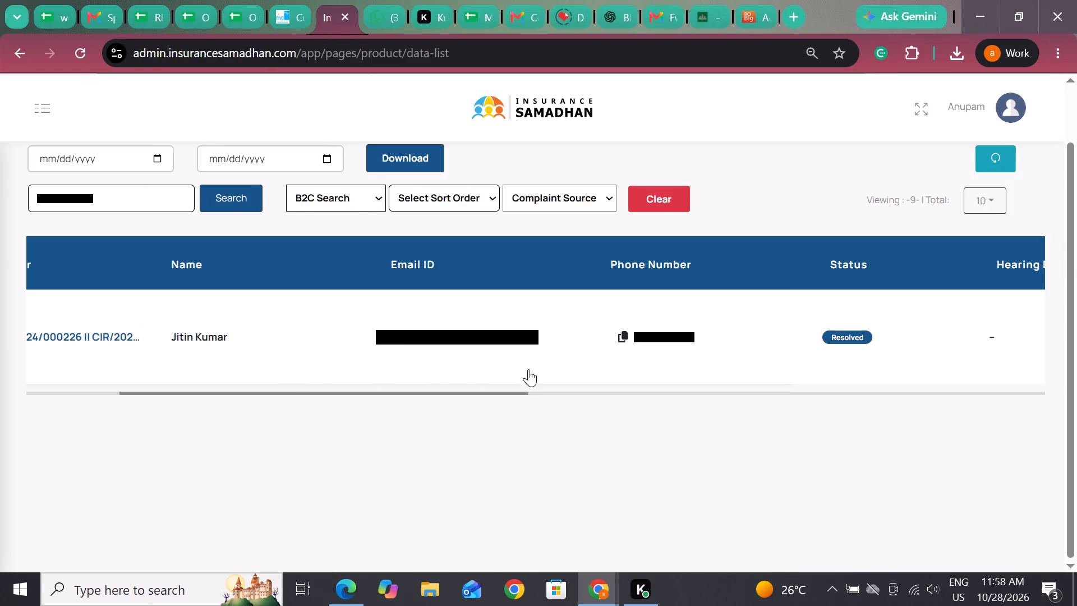
{"action": "left_click", "coordinate": [556, 374]}
{"action": "left_click", "coordinate": [637, 412]}
{"action": "scroll", "coordinate": [586, 368], "scroll_direction": "down", "scroll_amount": 4}
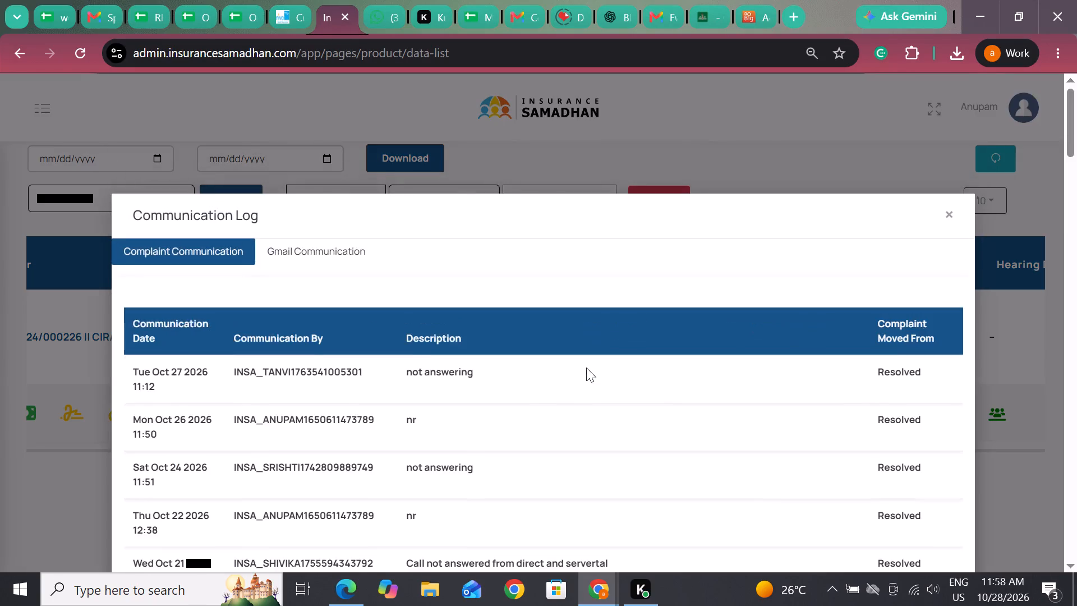
{"action": "scroll", "coordinate": [586, 368], "scroll_direction": "down", "scroll_amount": 9}
{"action": "scroll", "coordinate": [576, 402], "scroll_direction": "up", "scroll_amount": 13}
{"action": "scroll", "coordinate": [576, 403], "scroll_direction": "down", "scroll_amount": 13}
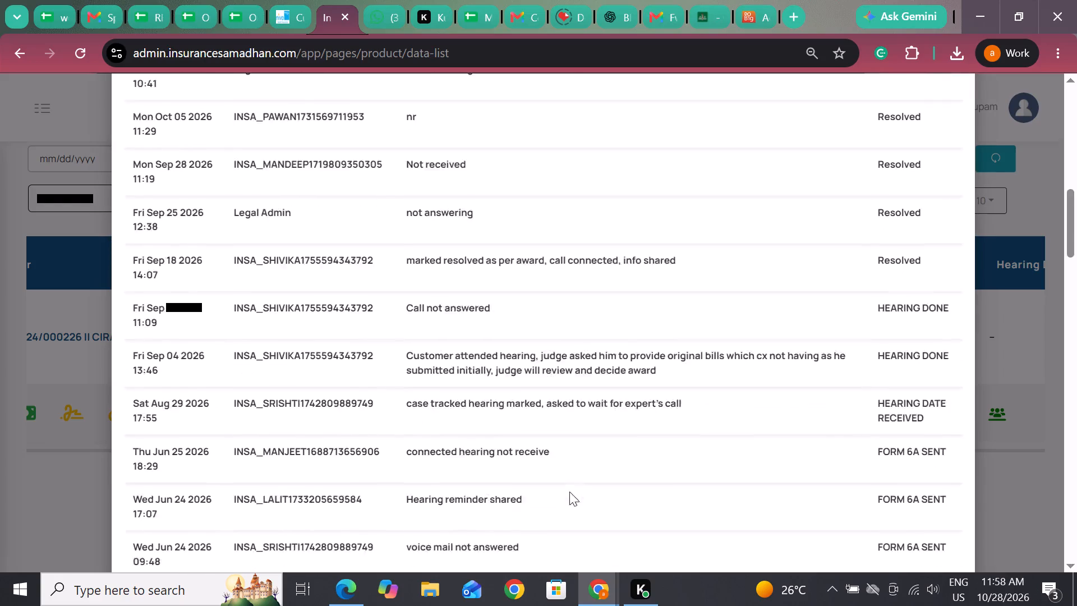
{"action": "scroll", "coordinate": [569, 492], "scroll_direction": "down", "scroll_amount": 11}
{"action": "scroll", "coordinate": [657, 534], "scroll_direction": "down", "scroll_amount": 16}
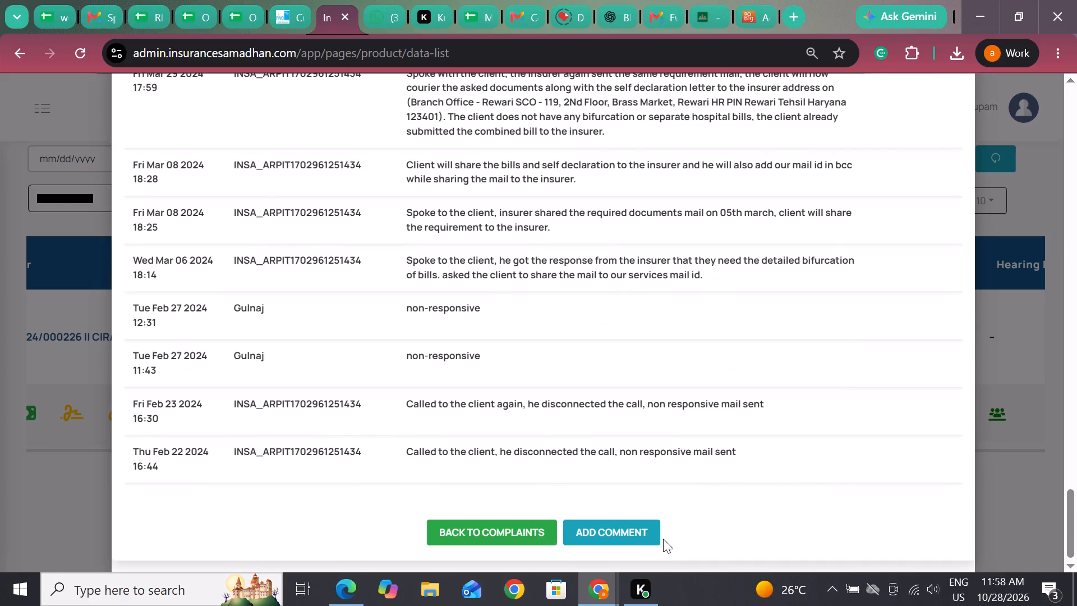
{"action": "left_click", "coordinate": [631, 531]}
{"action": "left_click", "coordinate": [478, 397]}
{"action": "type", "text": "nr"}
{"action": "left_click", "coordinate": [584, 476]}
{"action": "scroll", "coordinate": [391, 227], "scroll_direction": "up", "scroll_amount": 6}
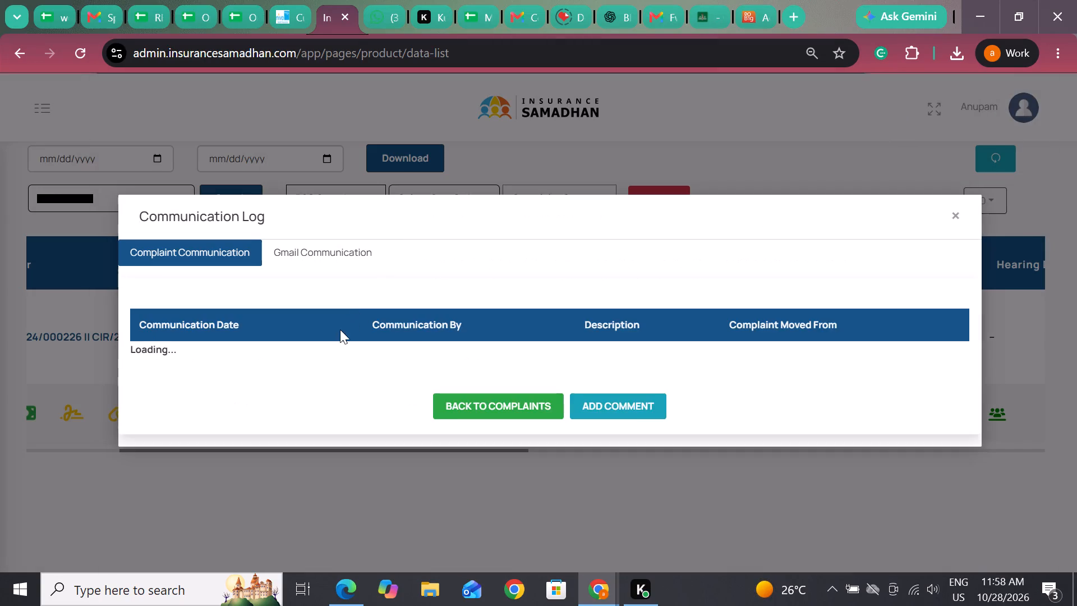
{"action": "scroll", "coordinate": [334, 340], "scroll_direction": "up", "scroll_amount": 5}
{"action": "left_click", "coordinate": [248, 107]}
Set the call status in row 81 of the October 2026 resolved sheet to Not Answering.
{"action": "left_click", "coordinate": [140, 27]}
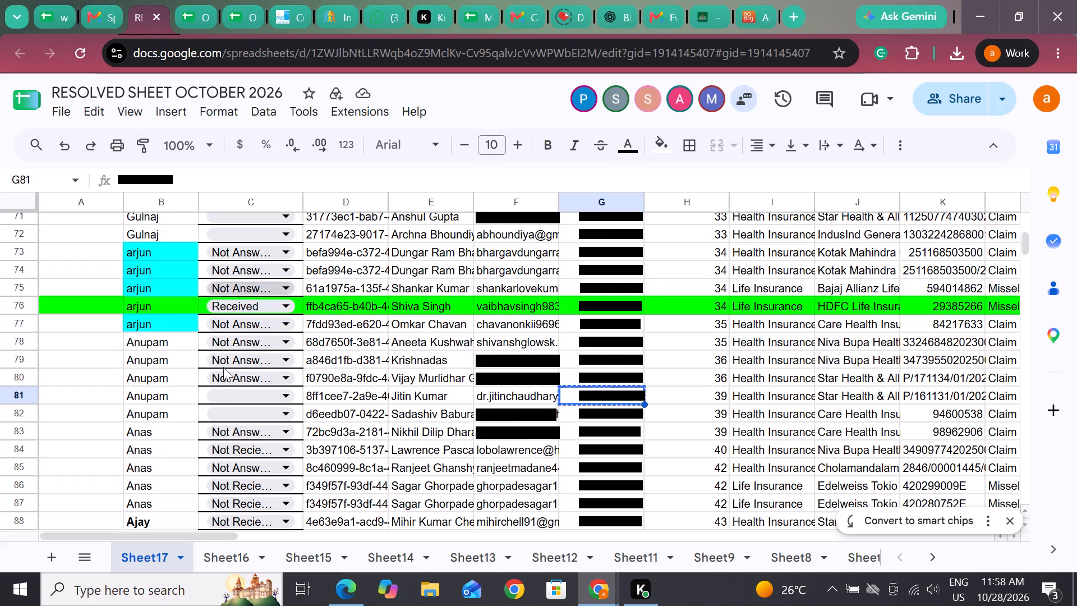
{"action": "left_click", "coordinate": [220, 396]}
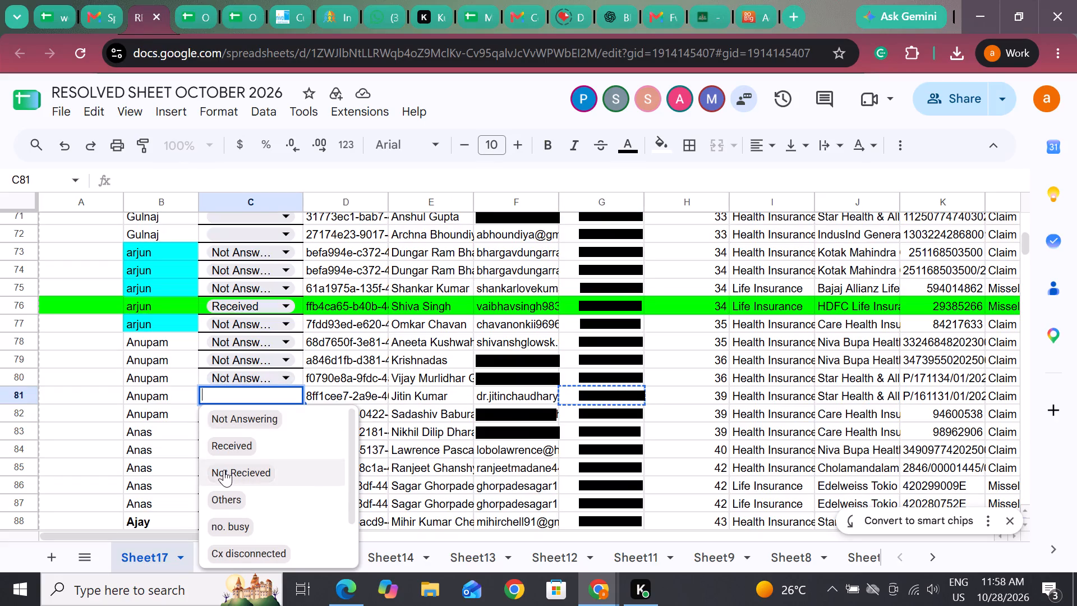
{"action": "left_click", "coordinate": [220, 415]}
Copy the complainant's phone number from row 82 of the resolved sheet.
{"action": "left_click", "coordinate": [416, 414]}
{"action": "left_click", "coordinate": [502, 413]}
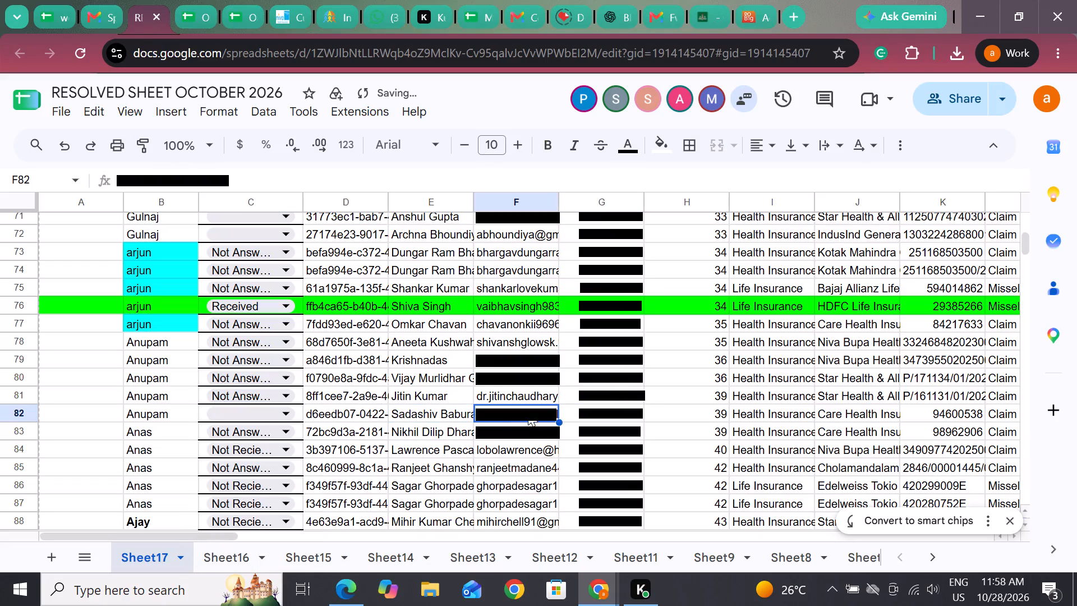
{"action": "left_click", "coordinate": [592, 411]}
{"action": "key", "text": "ctrl+c"}
{"action": "key", "text": "ctrl+c"}
{"action": "key", "text": "ctrl+c"}
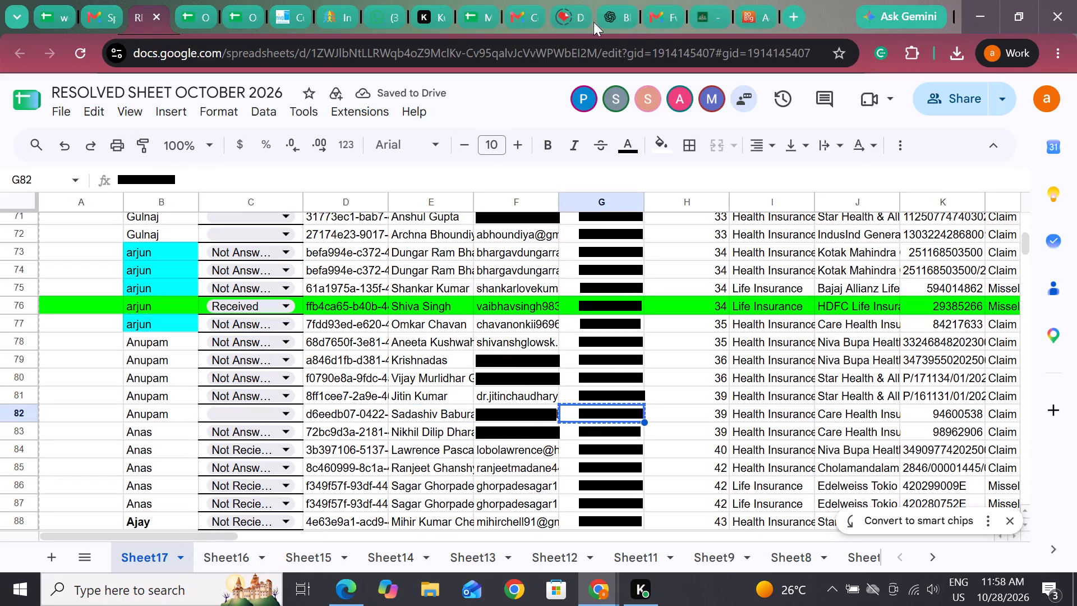
Call the phone number copied from row 82 of the October resolved sheet through the Smartflo dialer.
{"action": "left_click", "coordinate": [761, 8]}
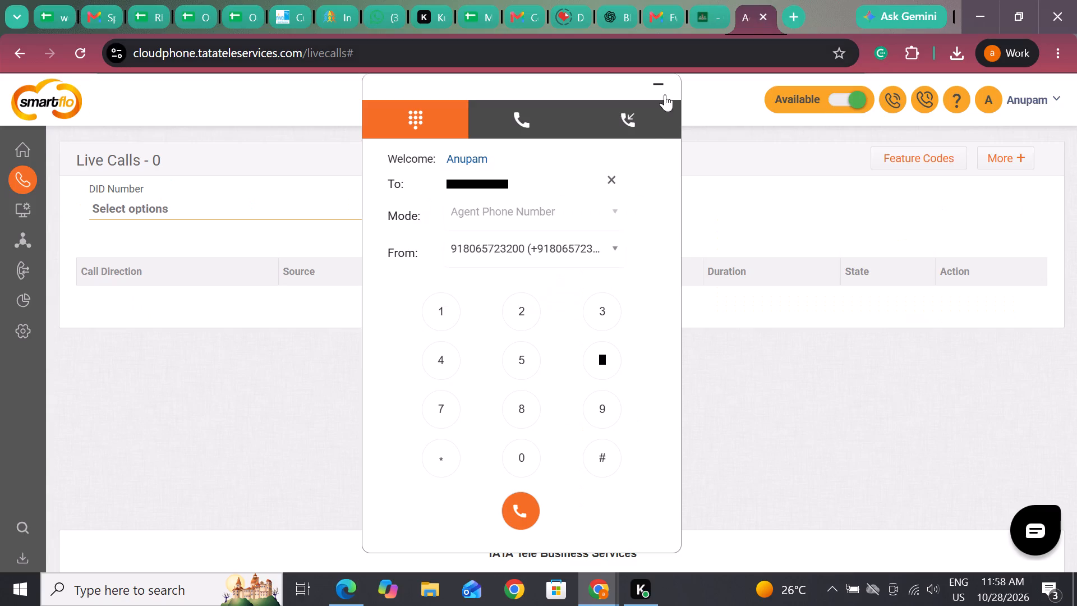
{"action": "double_click", "coordinate": [494, 183], "text": "ctrl"}
{"action": "key", "text": "ctrl+v"}
{"action": "left_click", "coordinate": [512, 518]}
{"action": "scroll", "coordinate": [278, 102], "scroll_direction": "up", "scroll_amount": 6}
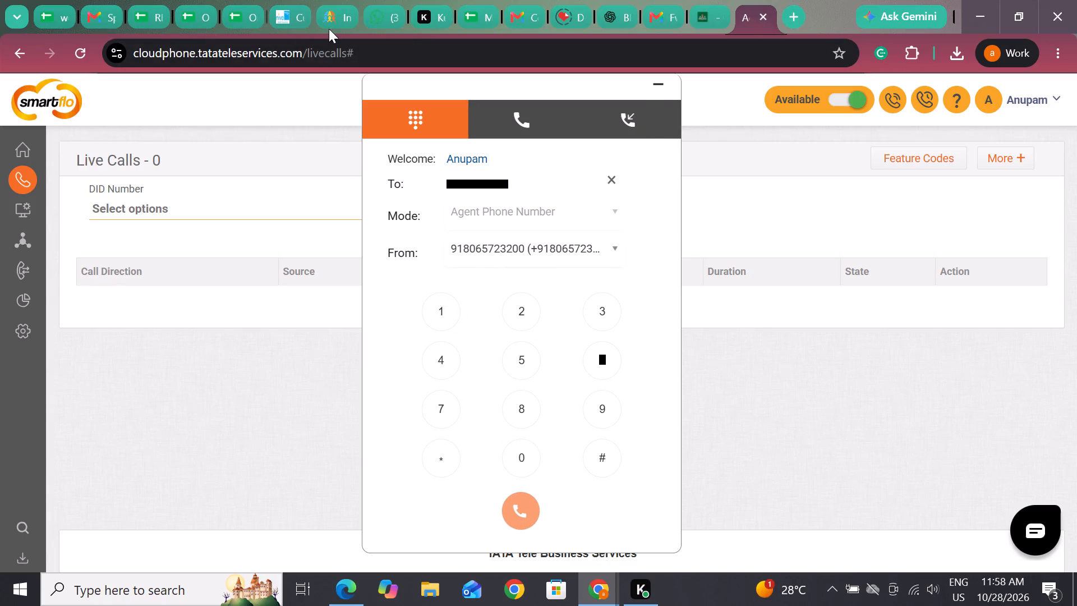
Return to the portal and collapse the action row of the row 81 complainant's Resolved complaint.
{"action": "left_click", "coordinate": [329, 29]}
{"action": "scroll", "coordinate": [293, 352], "scroll_direction": "right", "scroll_amount": 2}
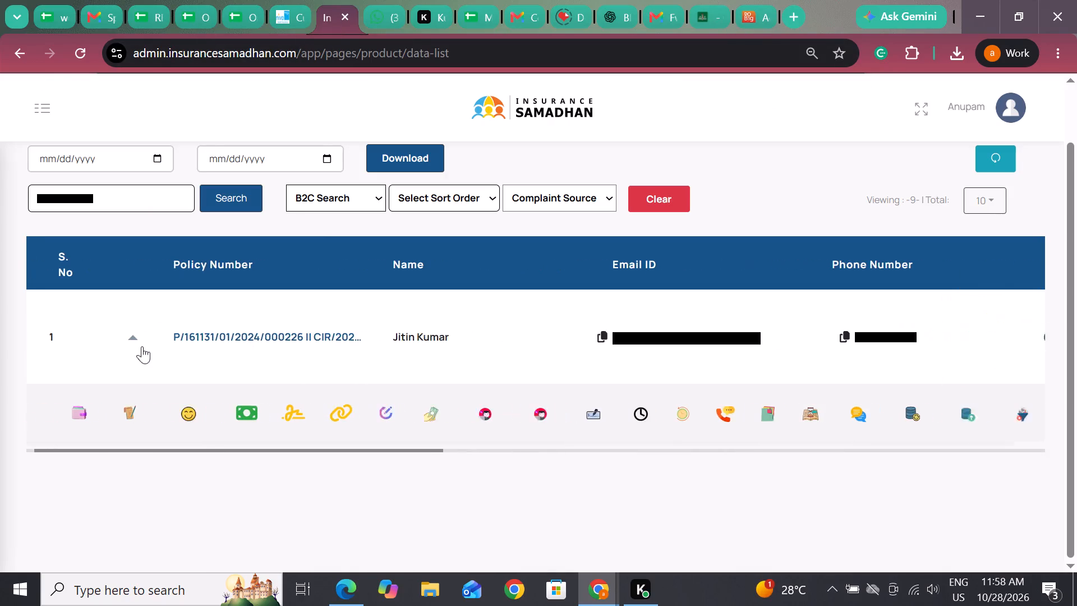
{"action": "left_click", "coordinate": [139, 340]}
{"action": "scroll", "coordinate": [164, 347], "scroll_direction": "left", "scroll_amount": 2}
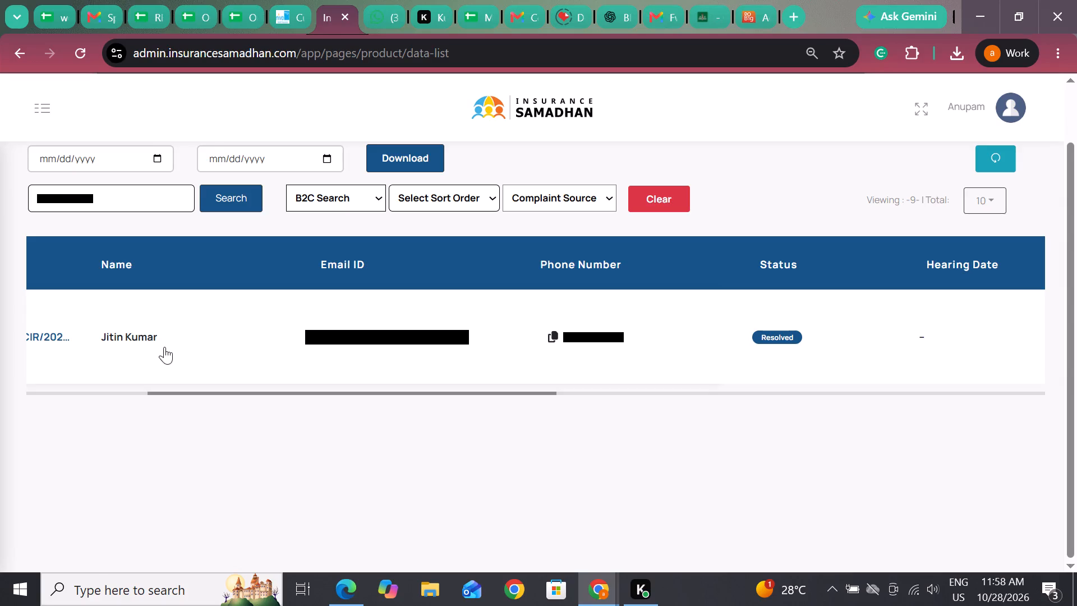
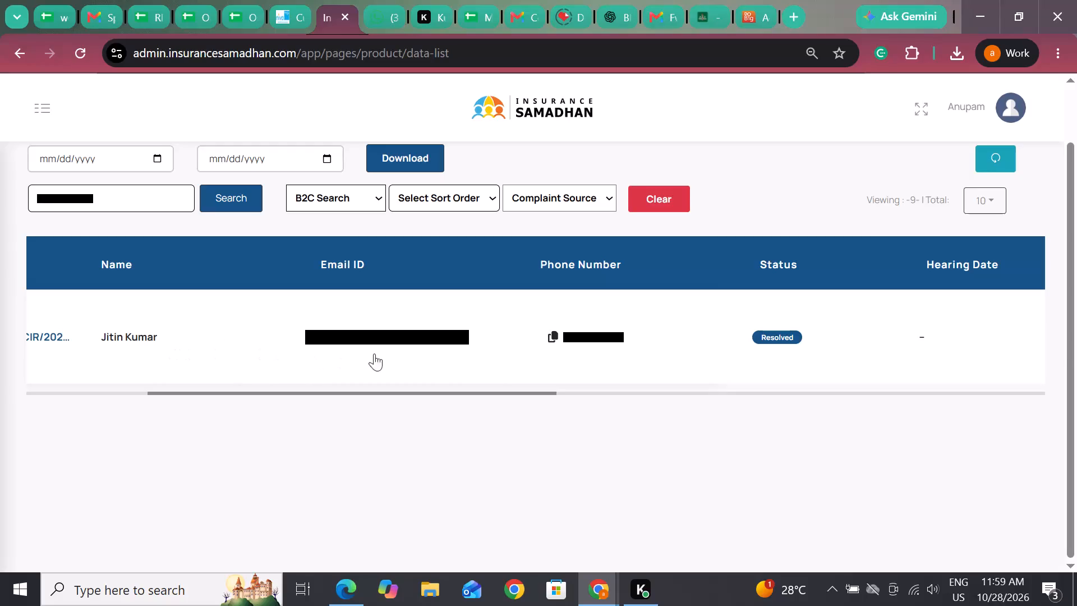
Review the communication history of the row 81 complainant's Resolved complaint in the portal, from oldest to most recent entries.
{"action": "left_click", "coordinate": [539, 367]}
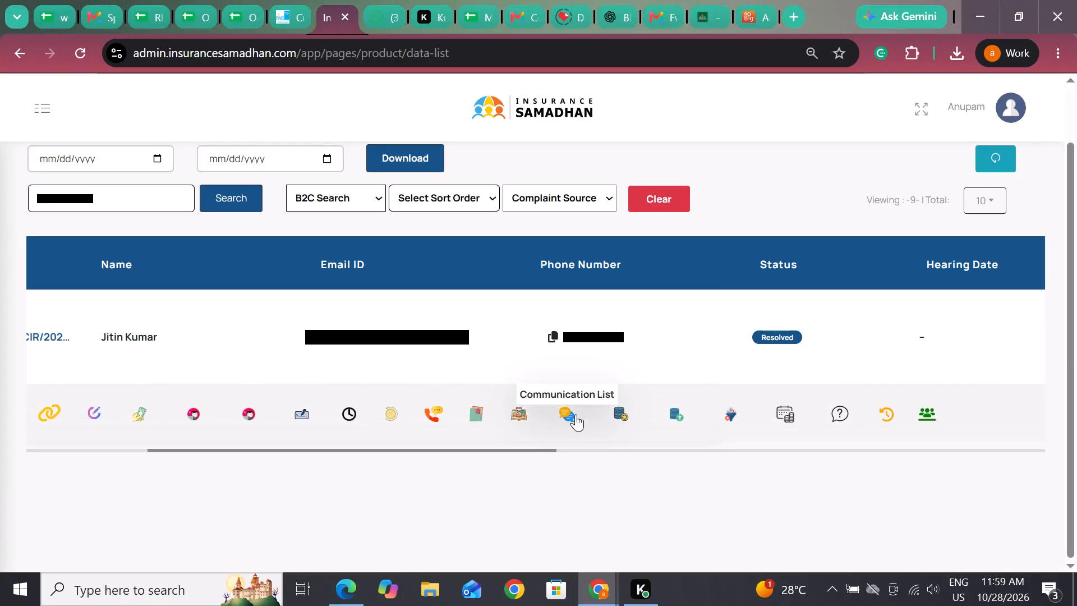
{"action": "left_click", "coordinate": [576, 414]}
{"action": "scroll", "coordinate": [489, 389], "scroll_direction": "down", "scroll_amount": 15}
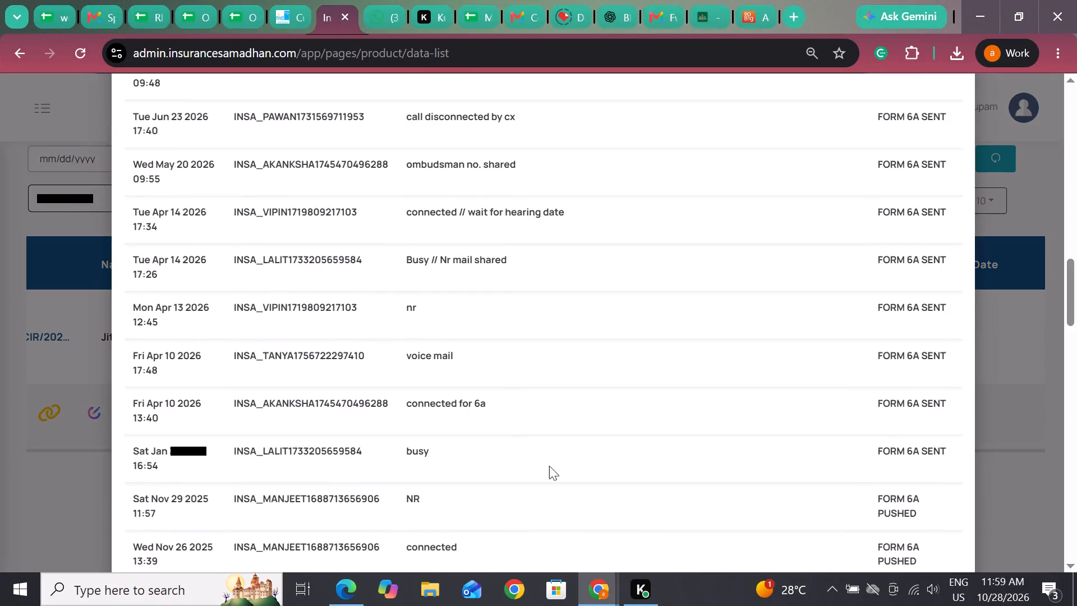
{"action": "scroll", "coordinate": [600, 507], "scroll_direction": "down", "scroll_amount": 16}
{"action": "scroll", "coordinate": [596, 527], "scroll_direction": "down", "scroll_amount": 8}
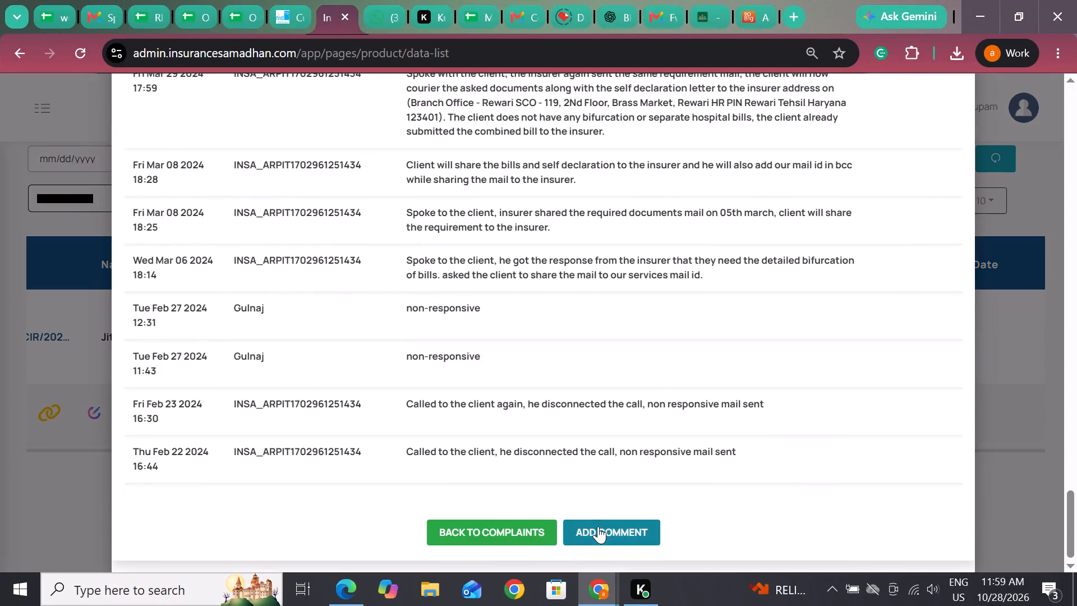
{"action": "scroll", "coordinate": [375, 345], "scroll_direction": "up", "scroll_amount": 20}
{"action": "scroll", "coordinate": [375, 345], "scroll_direction": "up", "scroll_amount": 12}
{"action": "scroll", "coordinate": [330, 204], "scroll_direction": "up", "scroll_amount": 4}
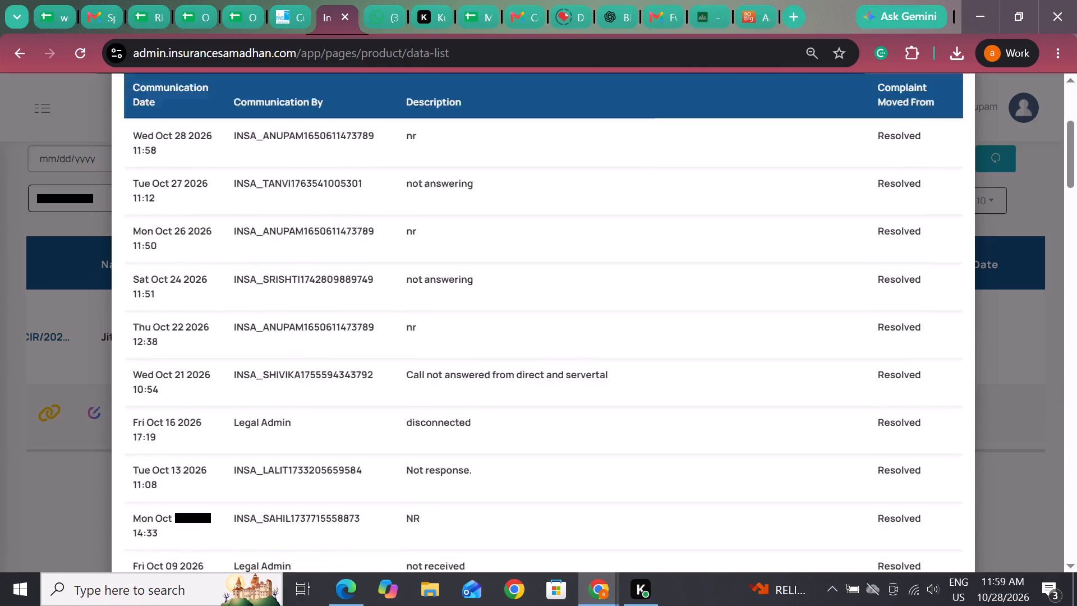
{"action": "scroll", "coordinate": [328, 205], "scroll_direction": "up", "scroll_amount": 9}
{"action": "left_click", "coordinate": [303, 105]}
Check the October resolved sheet and the Smartflo dialer, and search the portal for the row 82 complainant's copied phone number.
{"action": "left_click", "coordinate": [131, 13]}
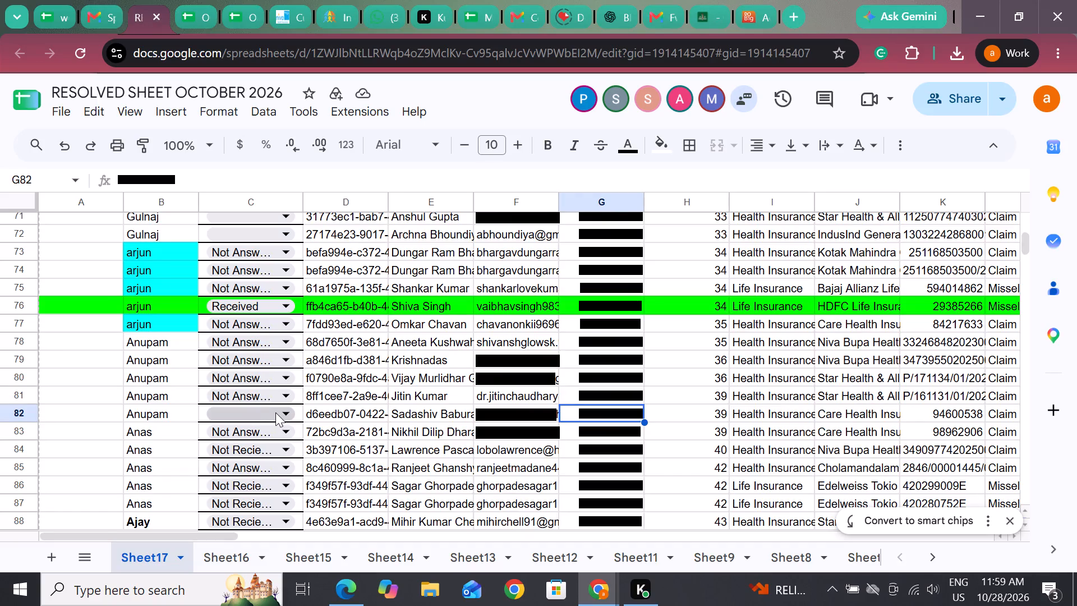
{"action": "left_click", "coordinate": [739, 27]}
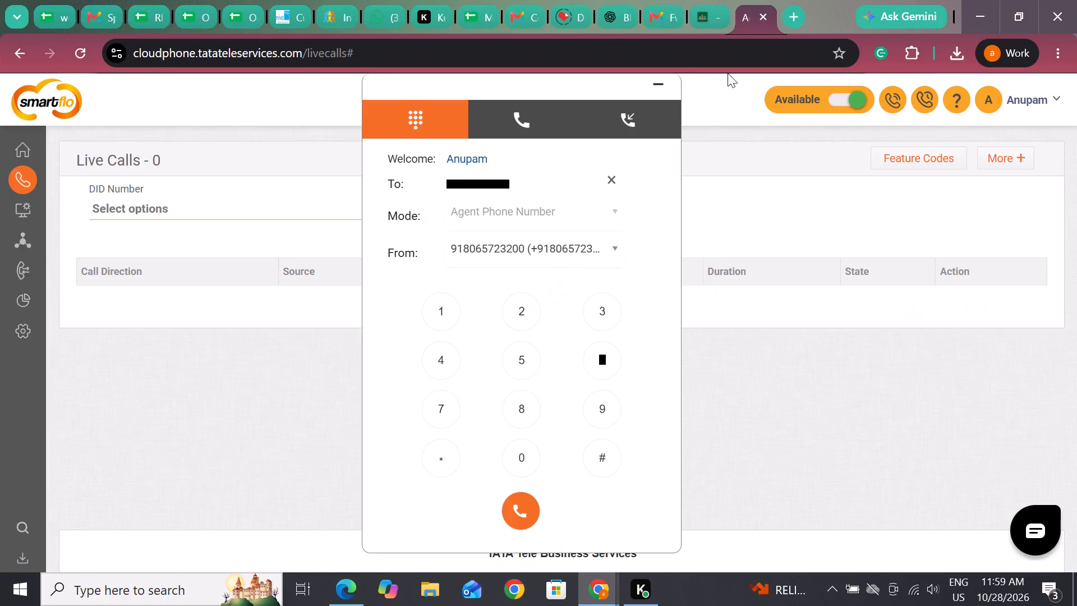
{"action": "scroll", "coordinate": [404, 237], "scroll_direction": "up", "scroll_amount": 6}
{"action": "left_click", "coordinate": [330, 24]}
{"action": "scroll", "coordinate": [157, 199], "scroll_direction": "up", "scroll_amount": 1}
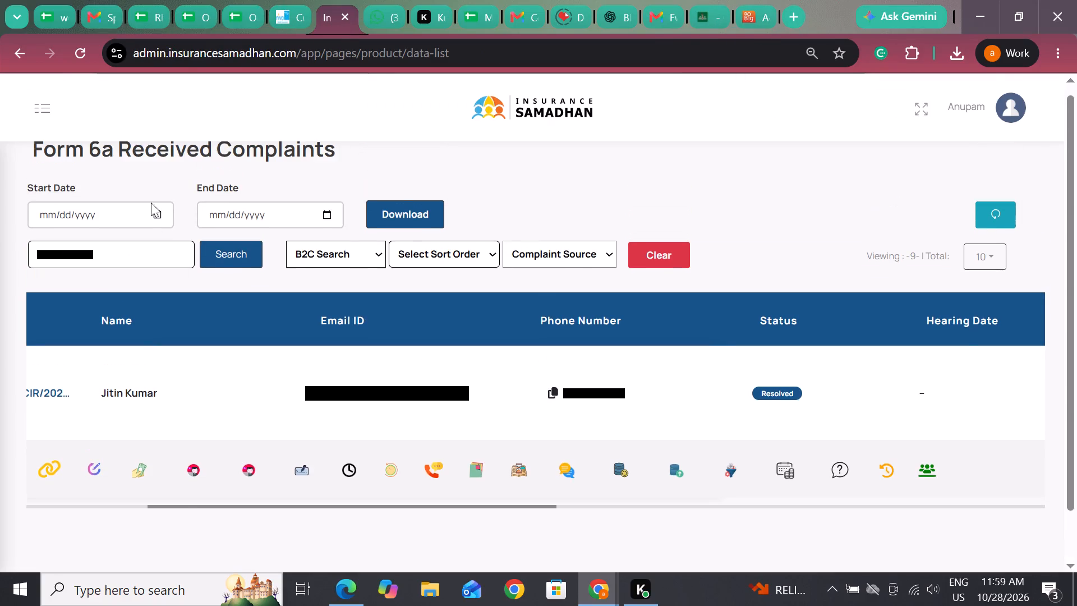
{"action": "left_click", "coordinate": [151, 203]}
{"action": "double_click", "coordinate": [150, 265]}
{"action": "key", "text": "ctrl+v"}
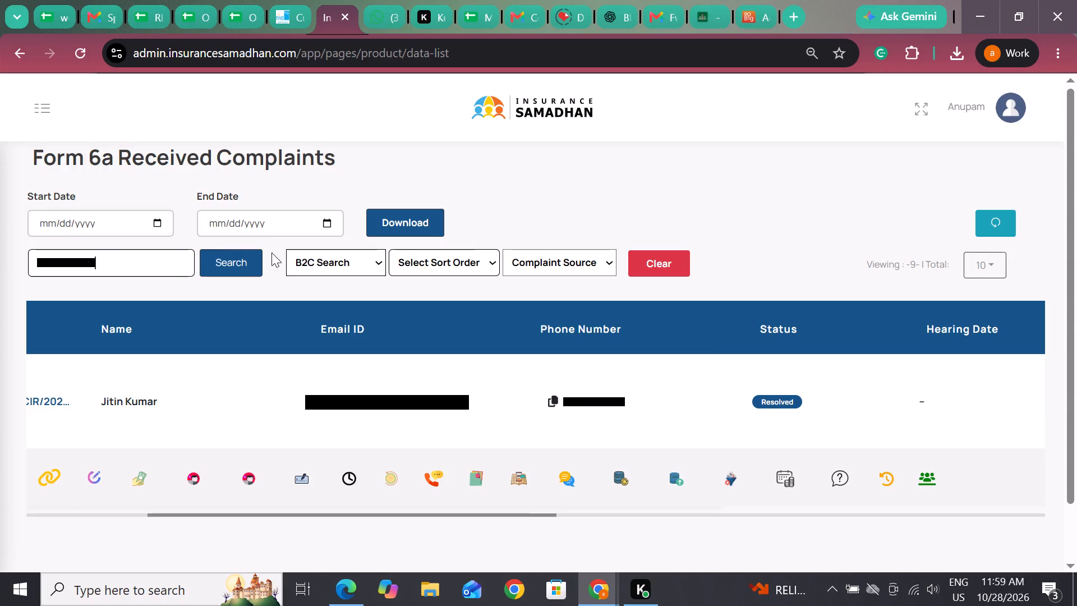
{"action": "left_click", "coordinate": [245, 268]}
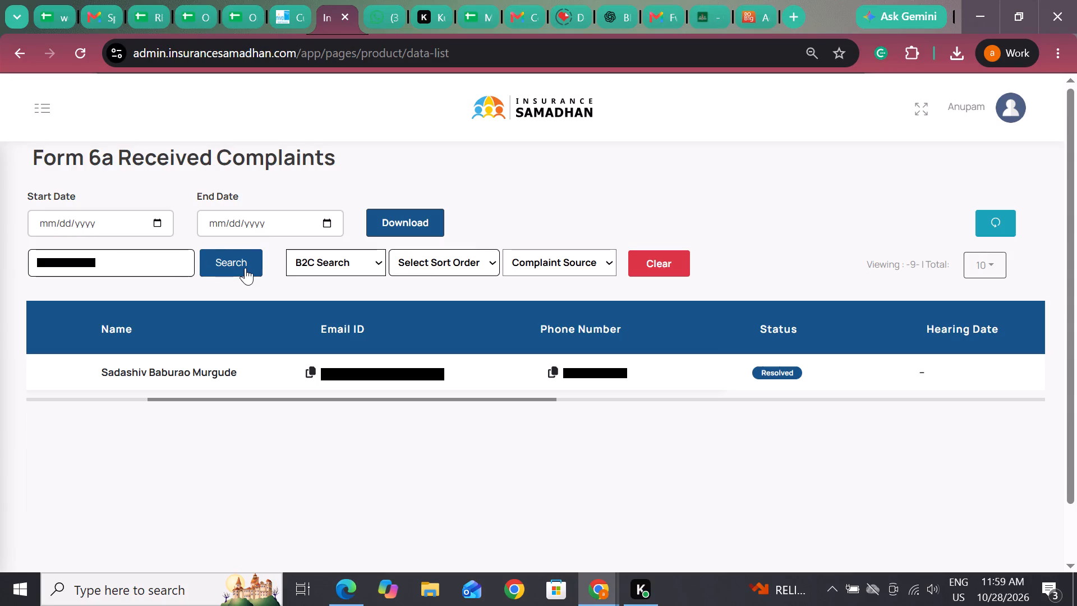
Add the comment "nr" to the communication list of the row 82 complainant's Resolved complaint.
{"action": "scroll", "coordinate": [369, 345], "scroll_direction": "left", "scroll_amount": 1}
{"action": "left_click", "coordinate": [473, 366]}
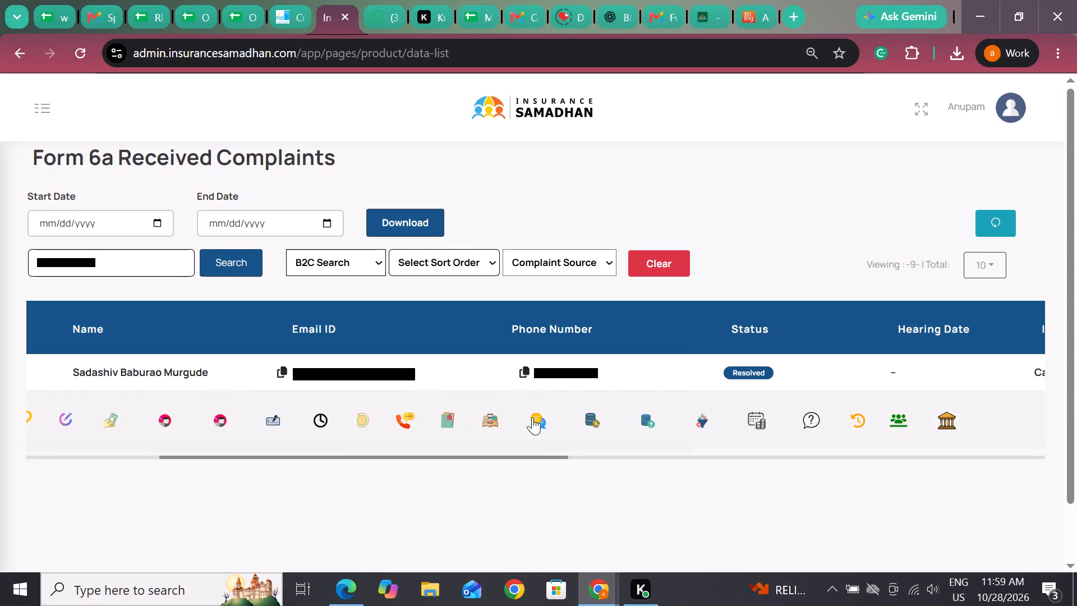
{"action": "left_click", "coordinate": [532, 417]}
{"action": "scroll", "coordinate": [511, 421], "scroll_direction": "down", "scroll_amount": 7}
{"action": "left_click", "coordinate": [586, 527]}
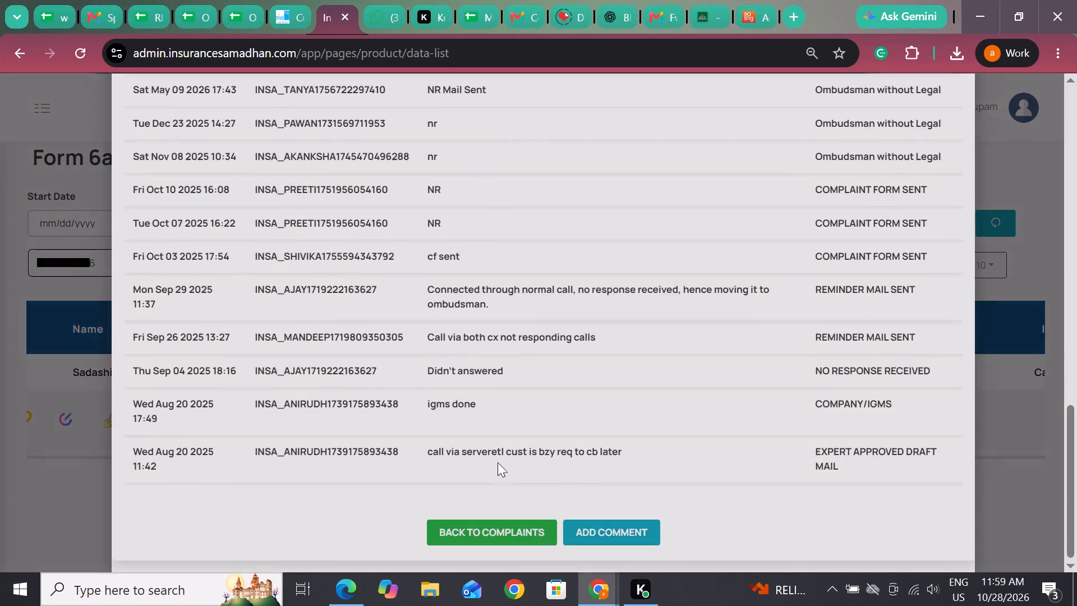
{"action": "left_click", "coordinate": [471, 401]}
{"action": "type", "text": "nr"}
{"action": "left_click", "coordinate": [594, 471]}
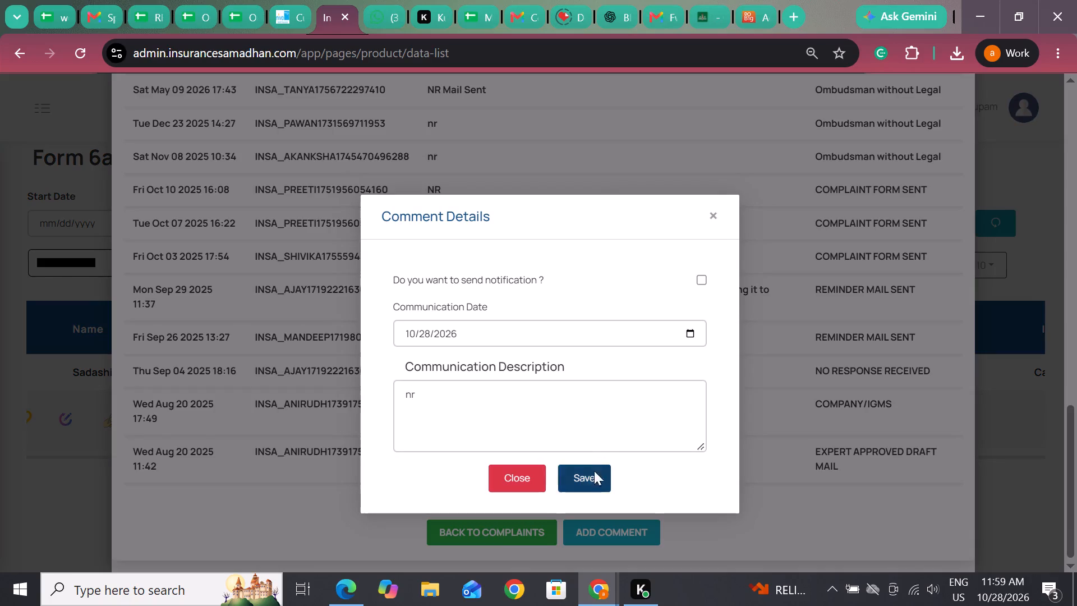
{"action": "scroll", "coordinate": [445, 344], "scroll_direction": "up", "scroll_amount": 14}
{"action": "left_click", "coordinate": [251, 104]}
Set the call status in row 82 of the October resolved sheet to Not Answering.
{"action": "left_click", "coordinate": [139, 21]}
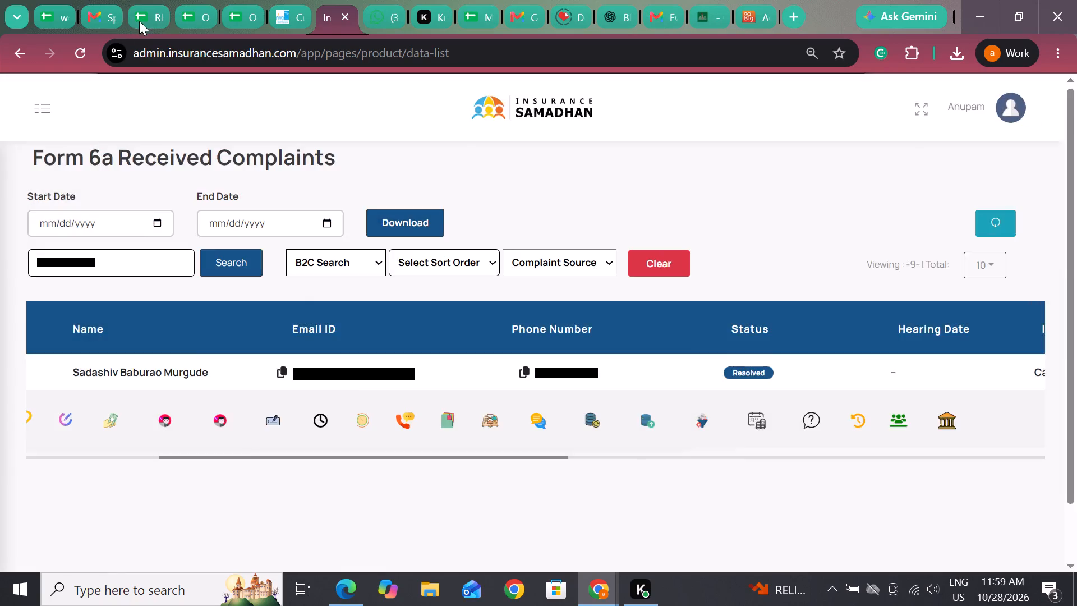
{"action": "left_click", "coordinate": [224, 411]}
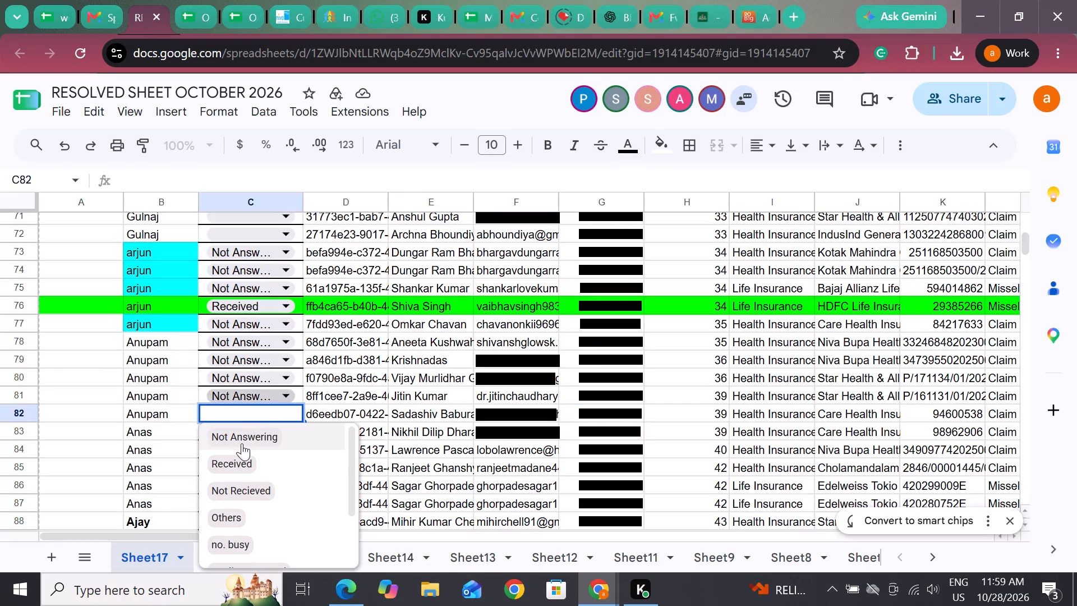
{"action": "left_click", "coordinate": [242, 443]}
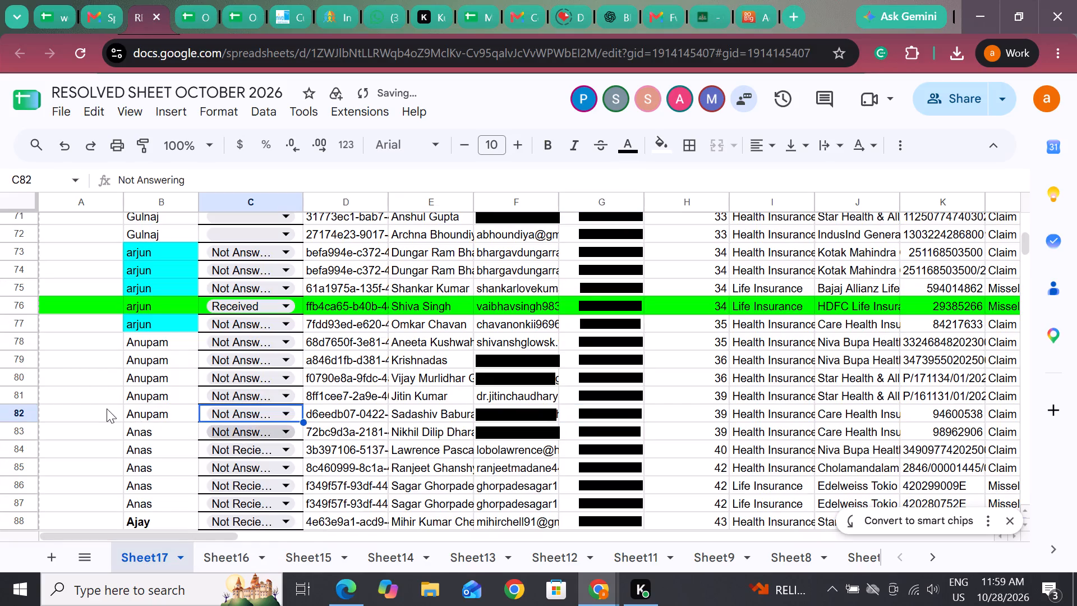